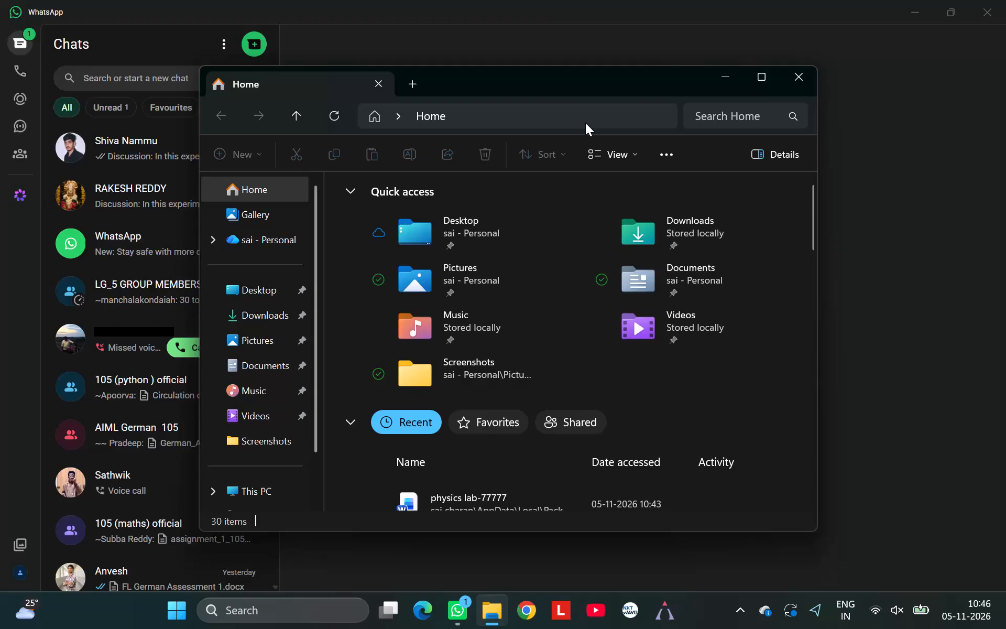
Open the recent document physics lab-77777 in Word and enable editing for it.
left_click(585, 123)
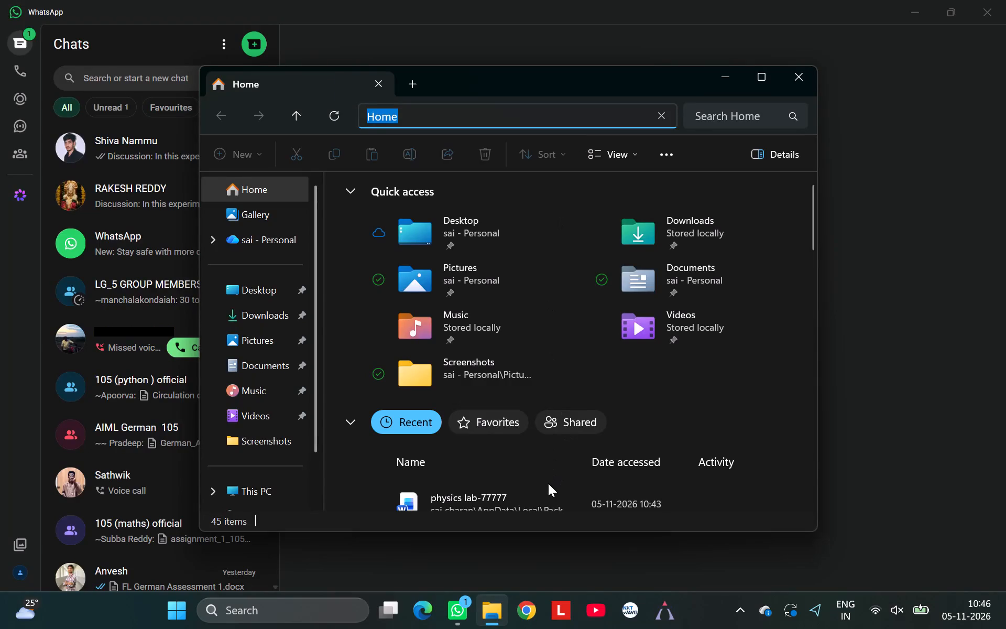
double_click(539, 489)
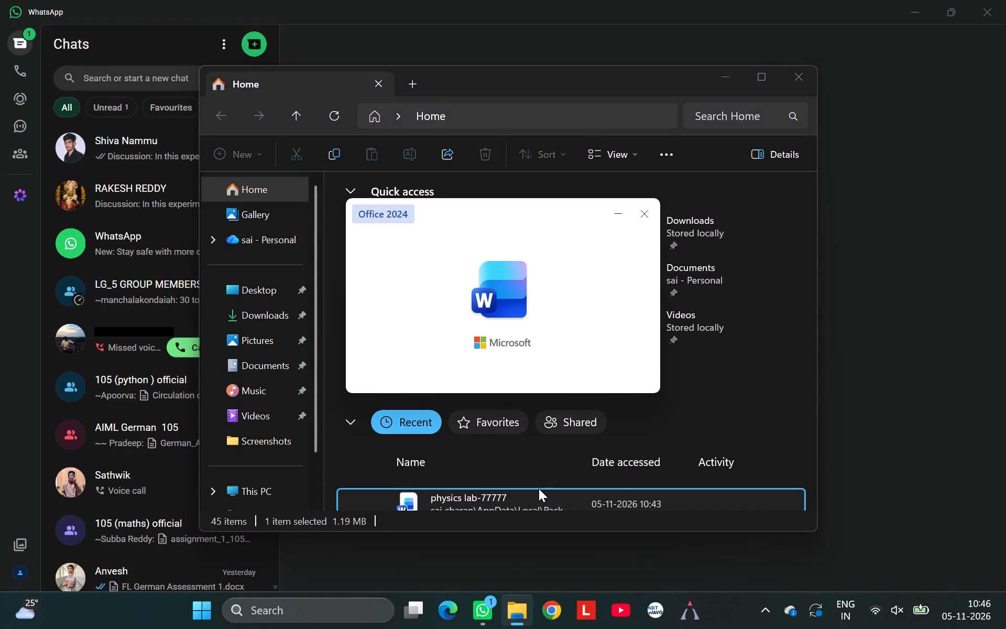
scroll(558, 373, "down", 2)
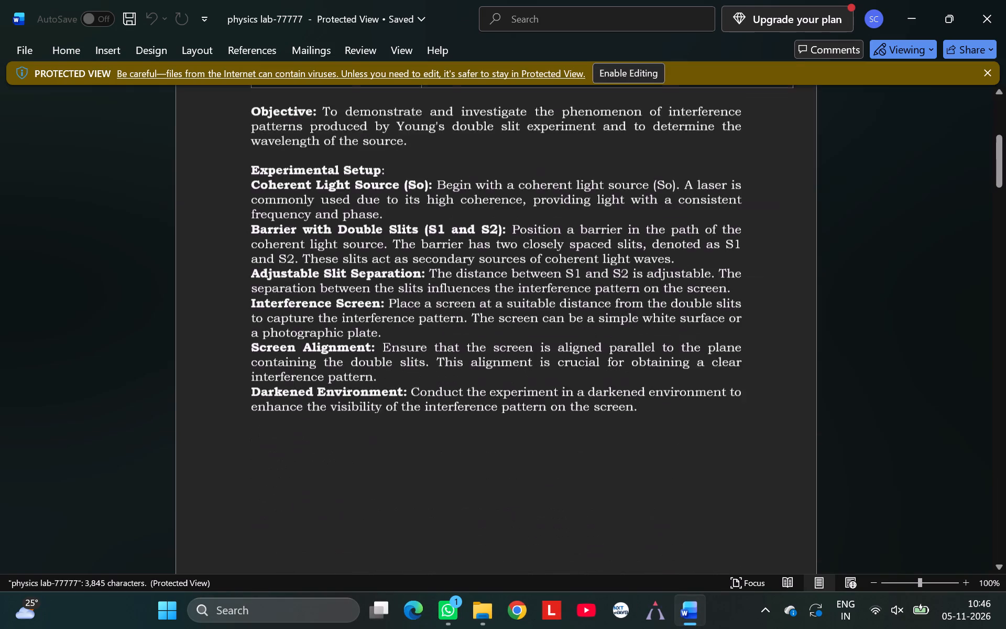
scroll(558, 373, "down", 1)
left_click(618, 78)
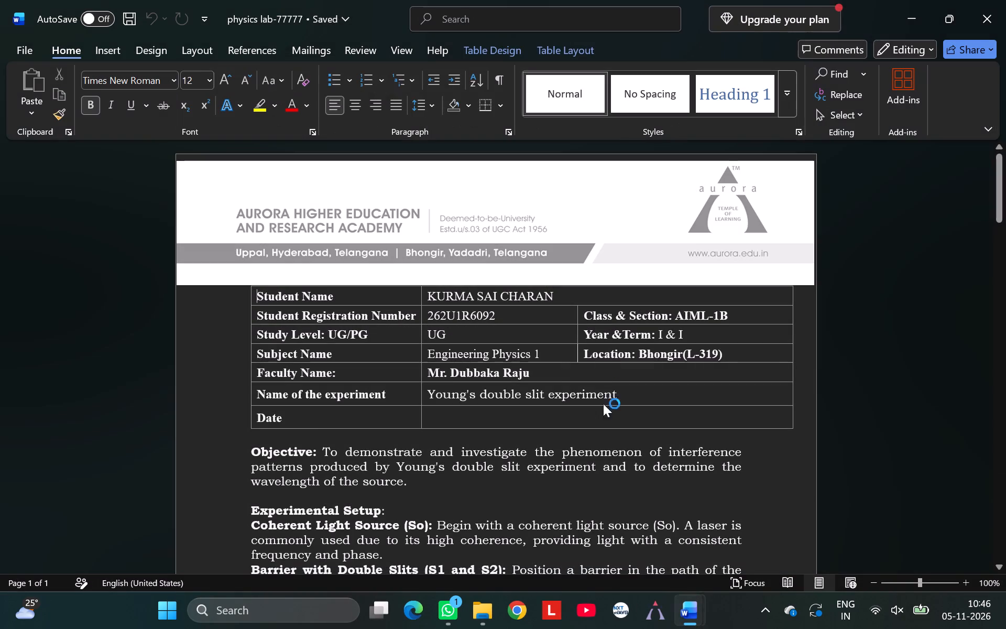
Look through the lab report from the circuit diagram down to the Discussion and Conclusion sections.
scroll(606, 430, "down", 6)
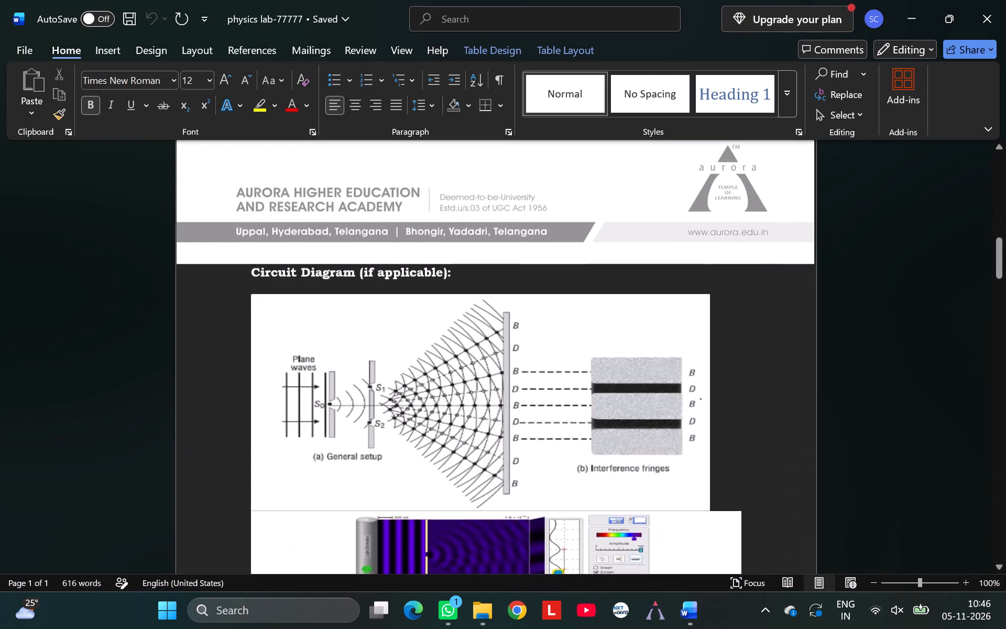
scroll(606, 430, "down", 7)
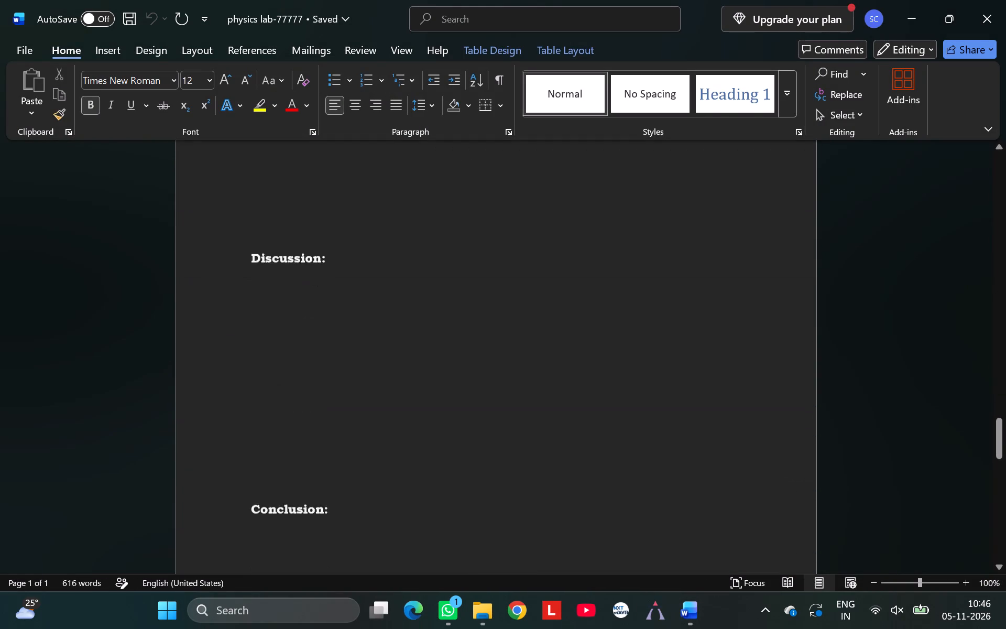
scroll(606, 430, "up", 1)
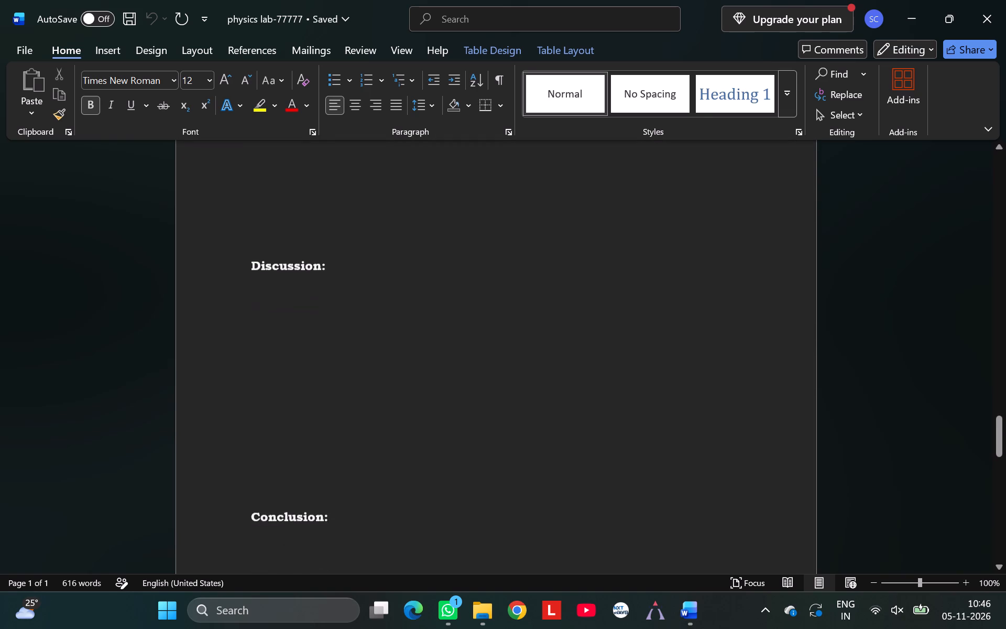
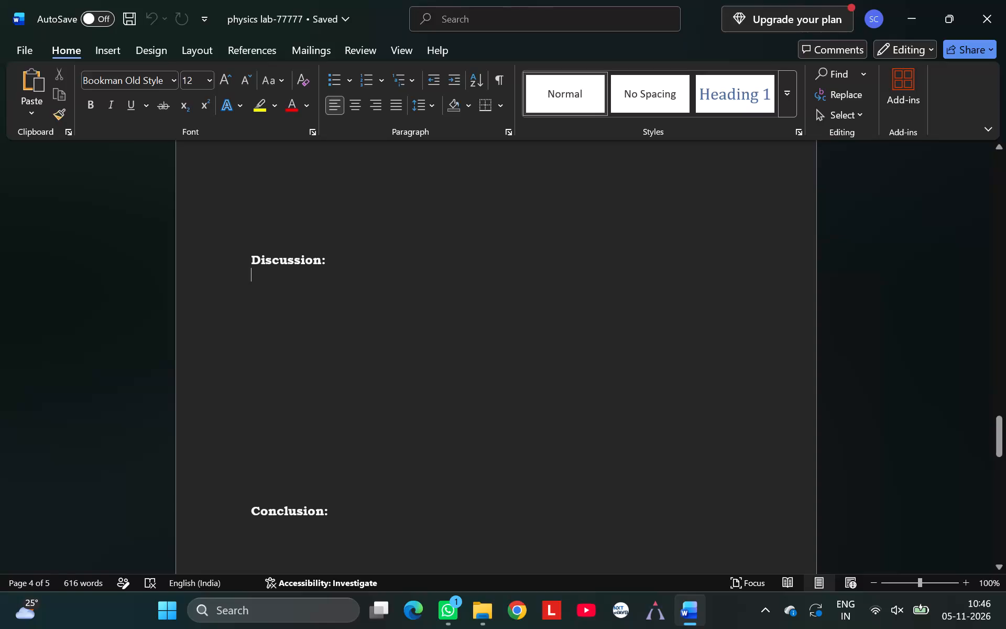
Paste the copied paragraph discussing Young's double slit experiment and light interference under the Discussion heading.
key("ctrl+v")
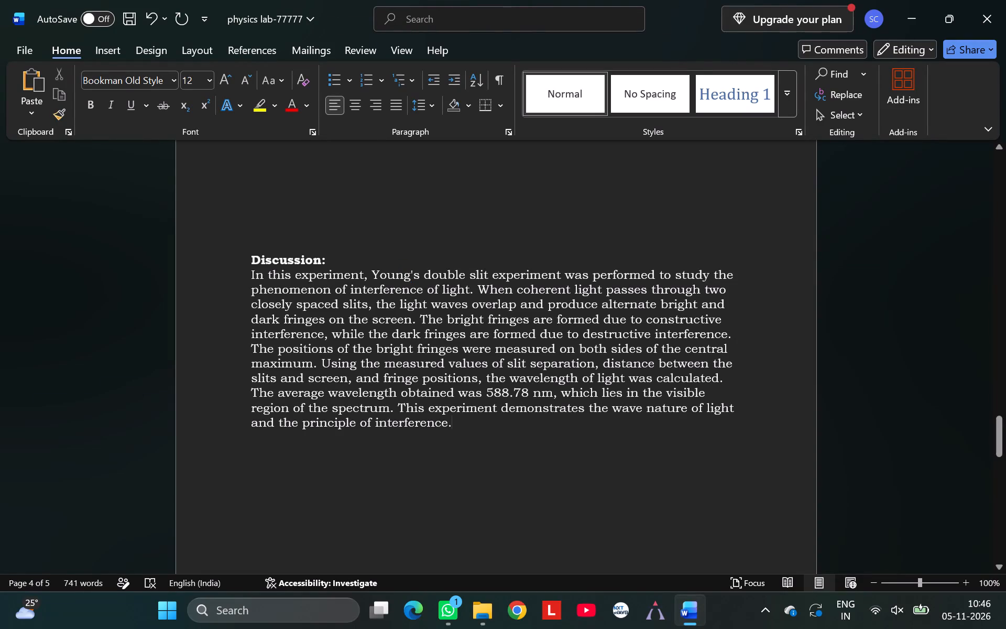
Underline the Discussion heading.
left_click_drag(335, 256, 266, 250)
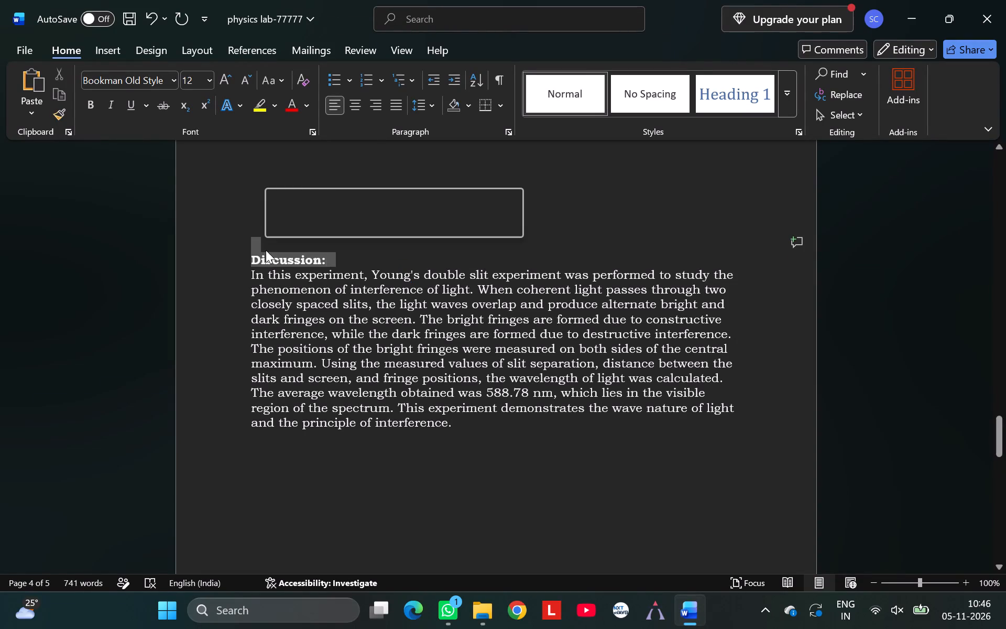
left_click(309, 228)
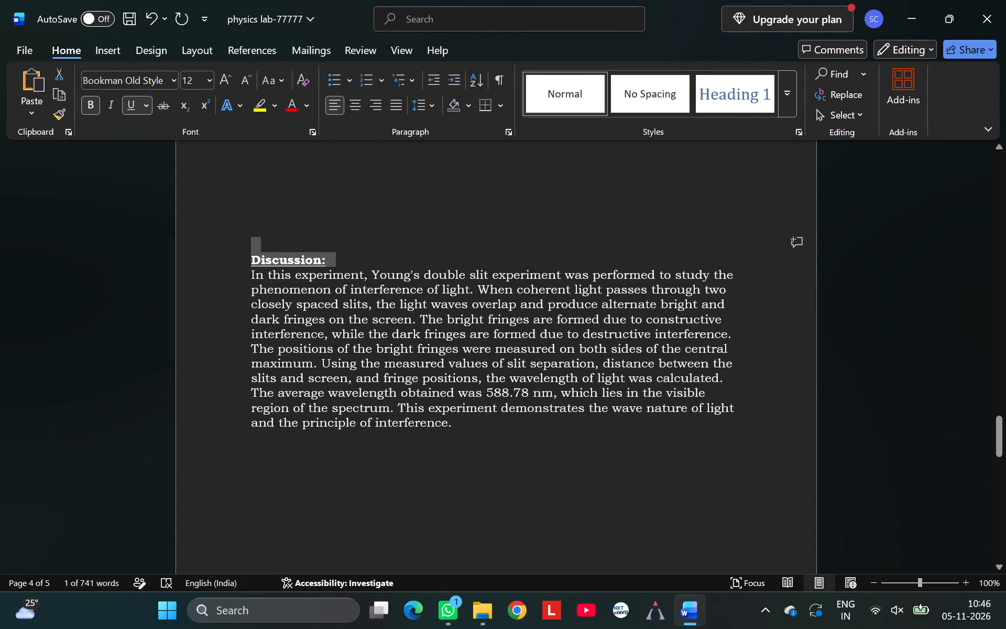
left_click(439, 533)
Go to the Conclusion section of the lab report.
scroll(439, 533, "down", 1)
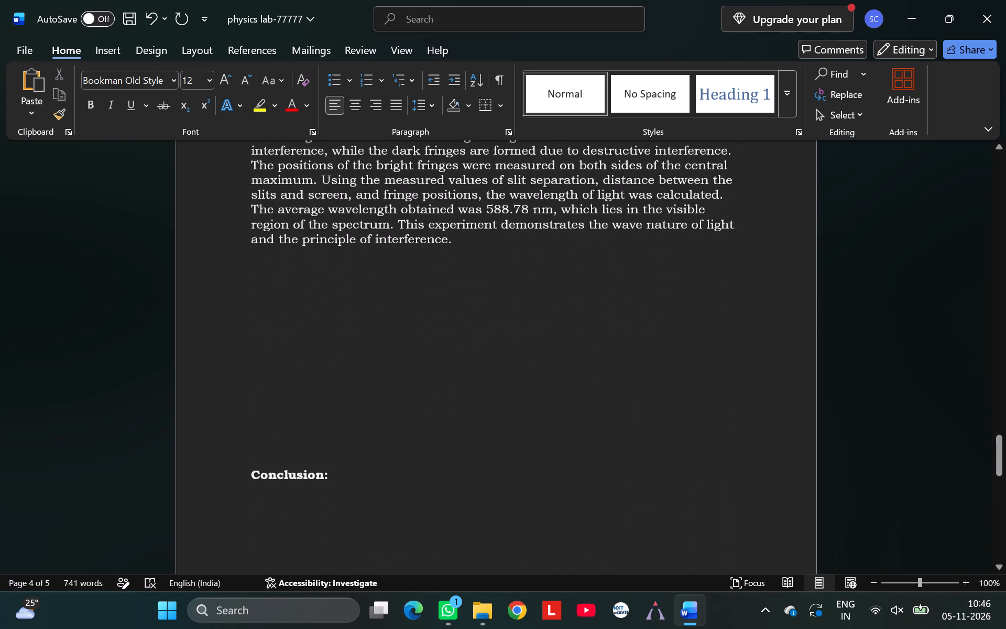
scroll(439, 533, "down", 1)
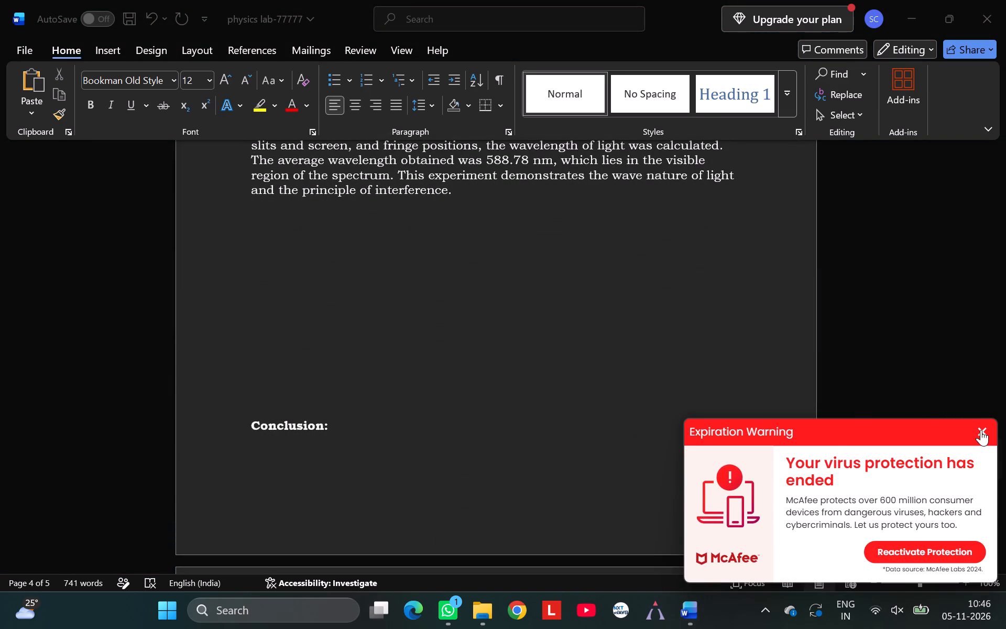
Dismiss the McAfee expiration warning covering the lower part of the document.
left_click(981, 430)
Place the text cursor on the empty line below the "Conclusion:" heading on page 4.
left_click(409, 448)
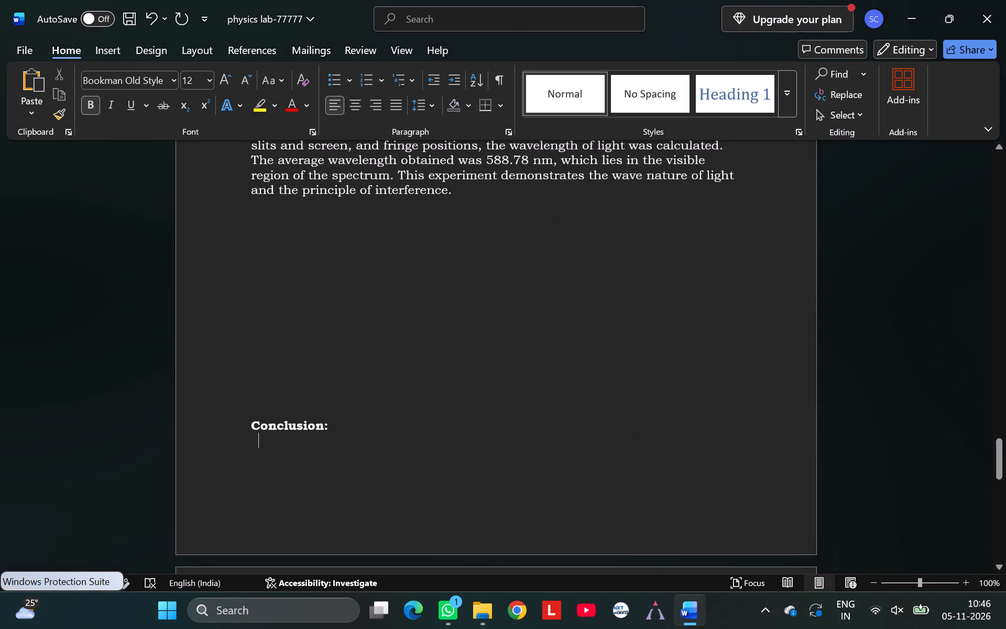
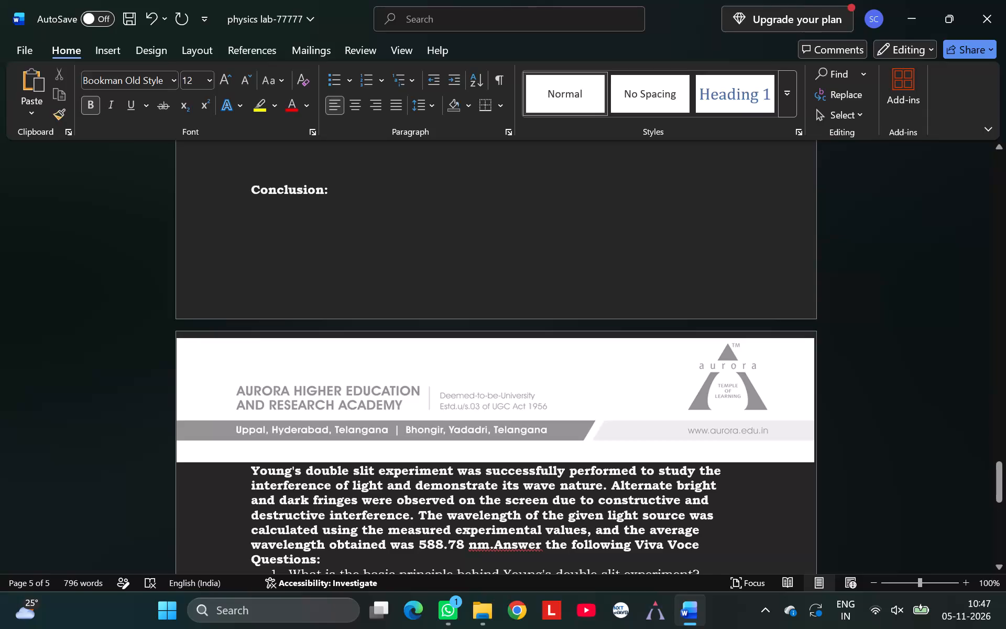
Remove the bold formatting from the conclusion paragraph on page 5, from "Young's double slit experiment" through "588.78 nm.".
scroll(369, 480, "down", 2)
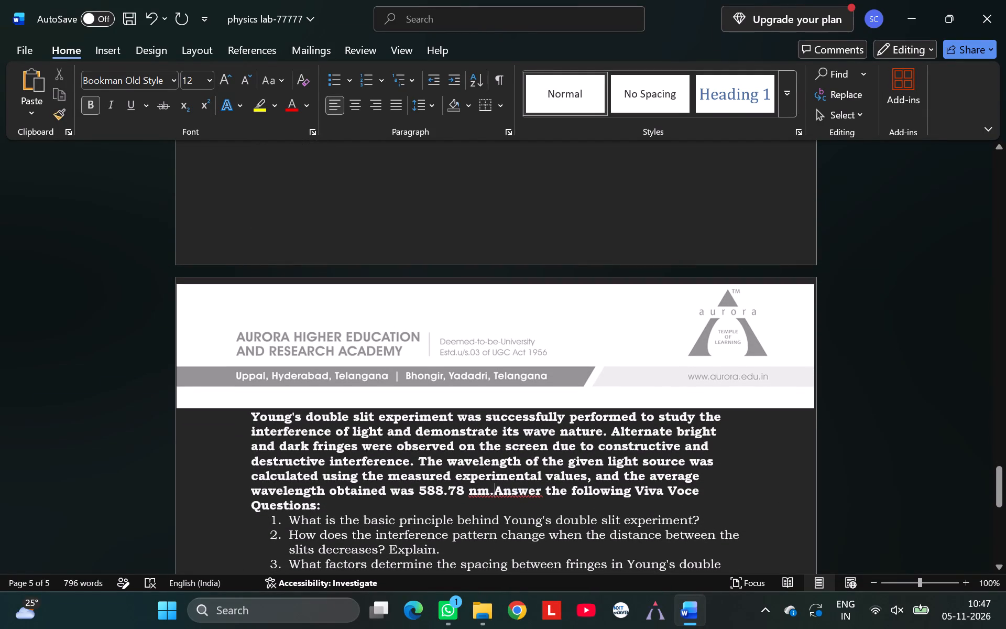
left_click_drag(250, 414, 497, 492)
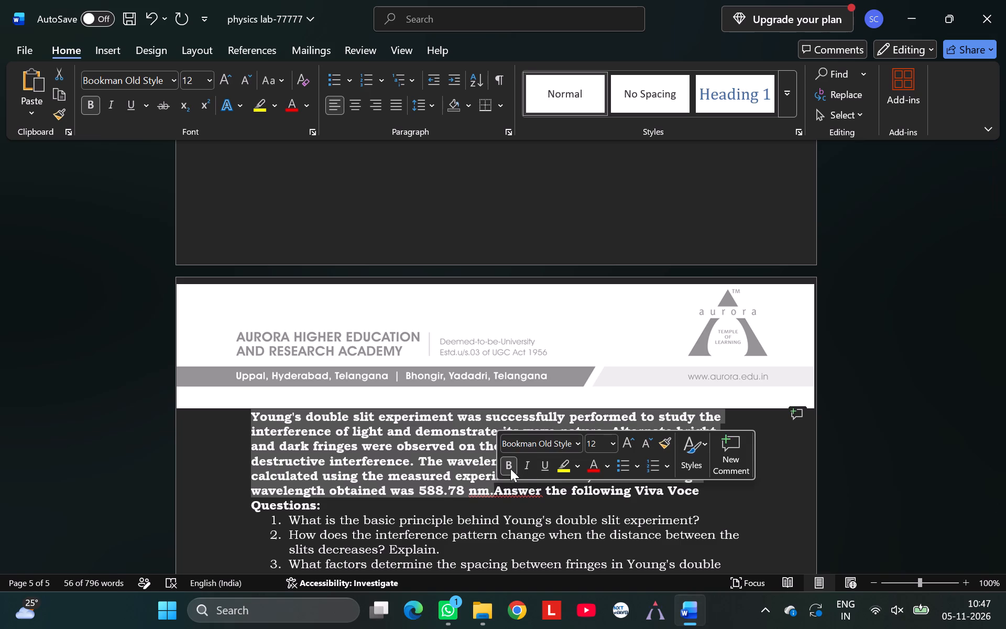
left_click(510, 469)
left_click(215, 513)
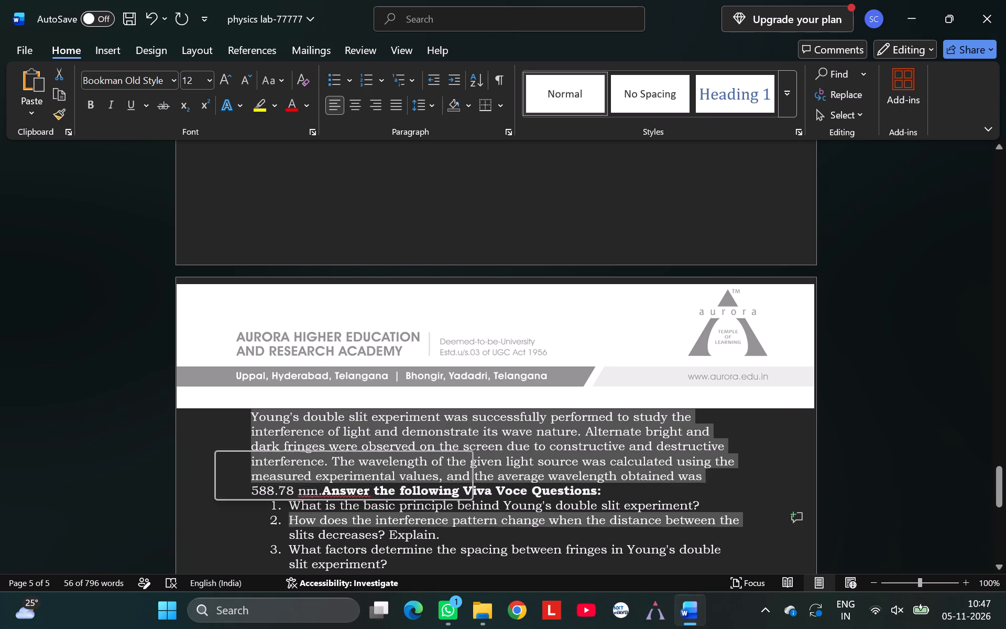
left_click(555, 204)
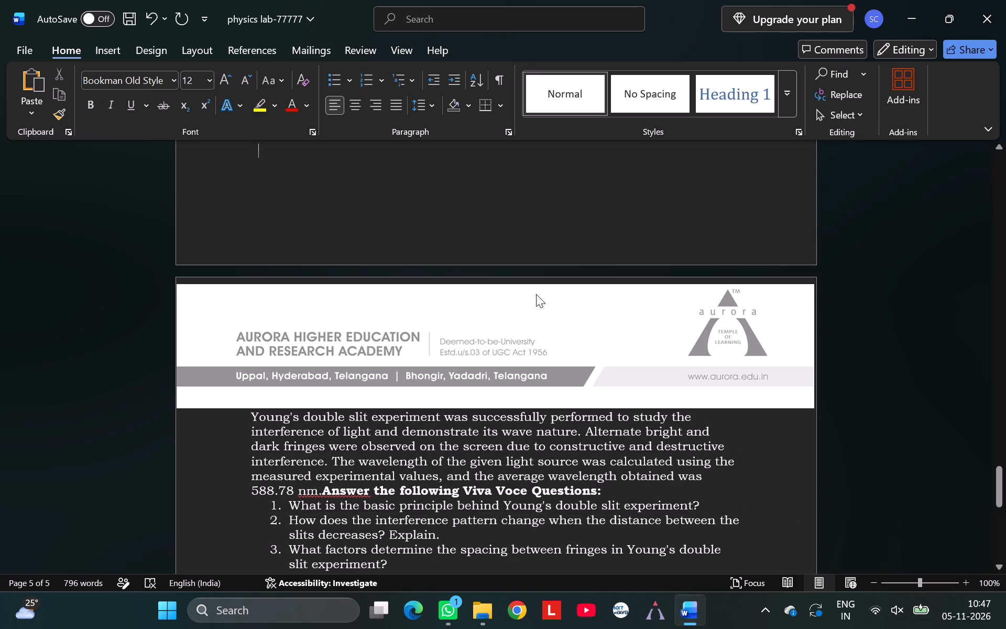
Move "Answer the following Viva Voce Questions:" onto its own line after the conclusion paragraph.
left_click(322, 489)
key("Return")
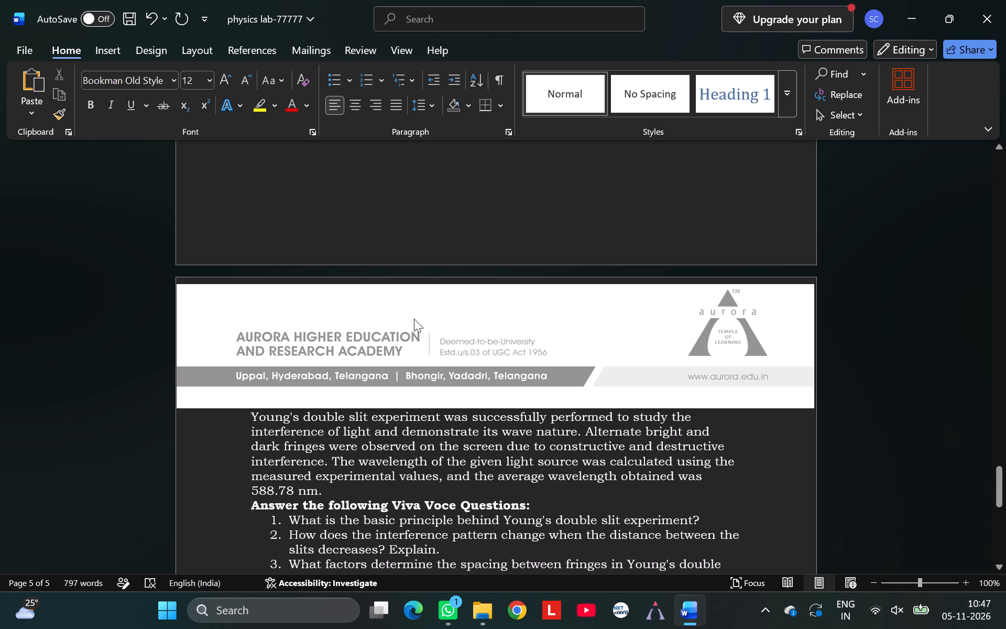
Check the wavelength in the Result section and change the average wavelength in the conclusion paragraph to 618.0 nm.
scroll(416, 315, "up", 6)
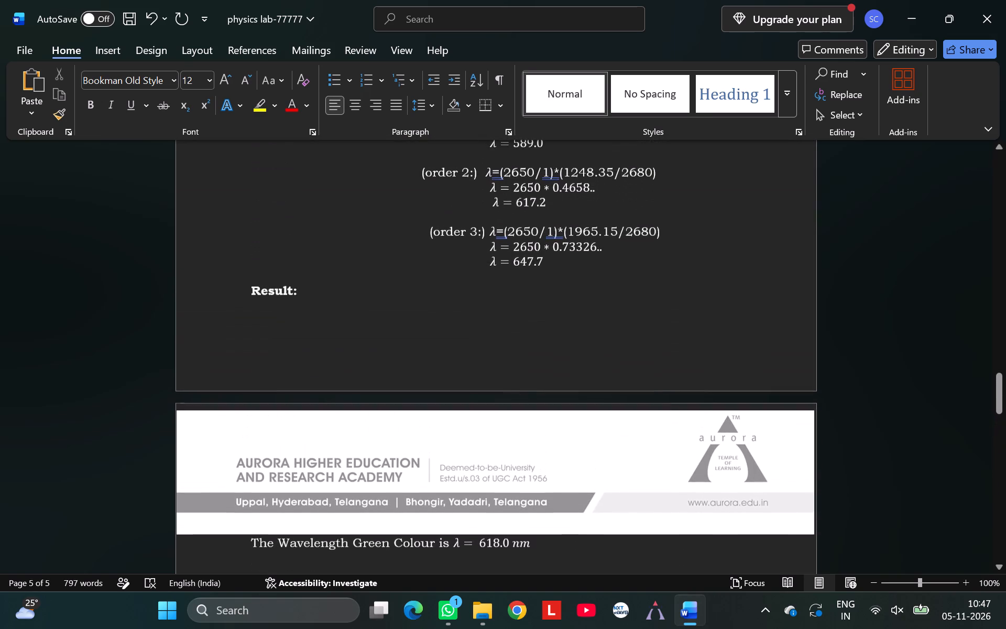
scroll(416, 315, "up", 1)
scroll(416, 315, "right", 1)
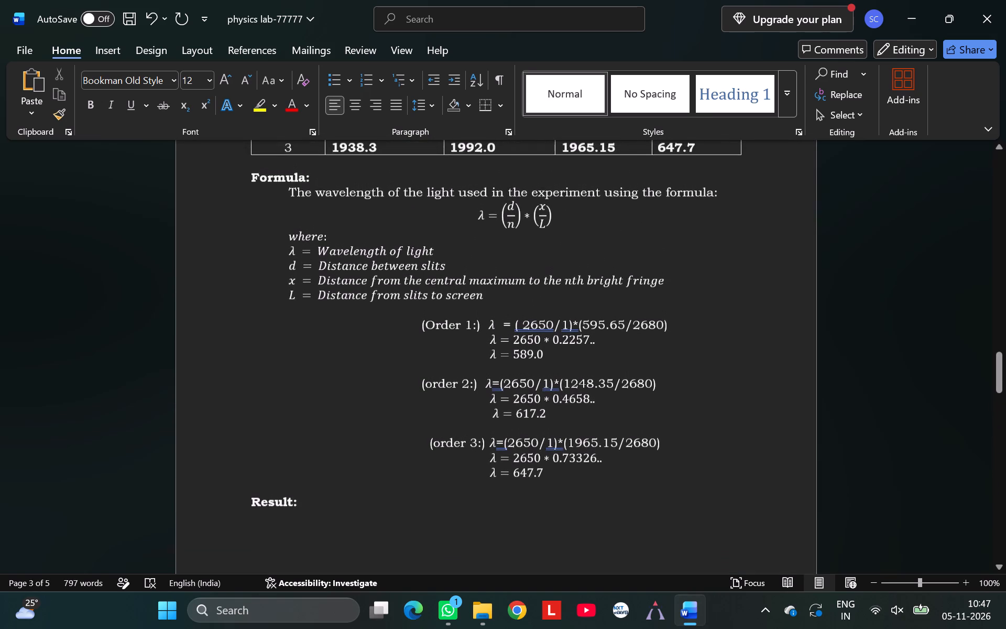
scroll(416, 315, "right", 1)
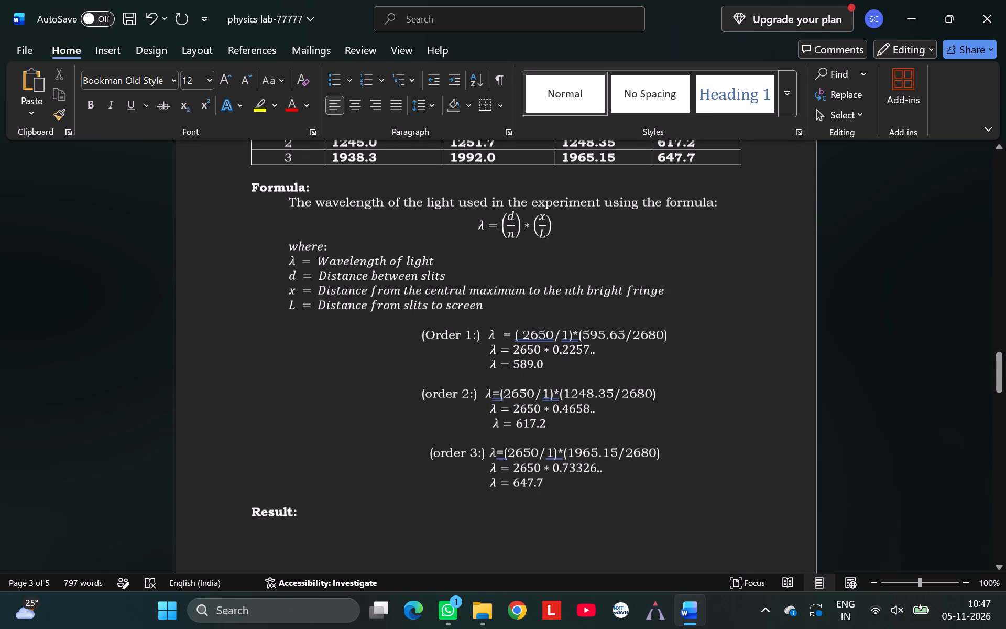
scroll(416, 315, "right", 2)
scroll(416, 315, "down", 2)
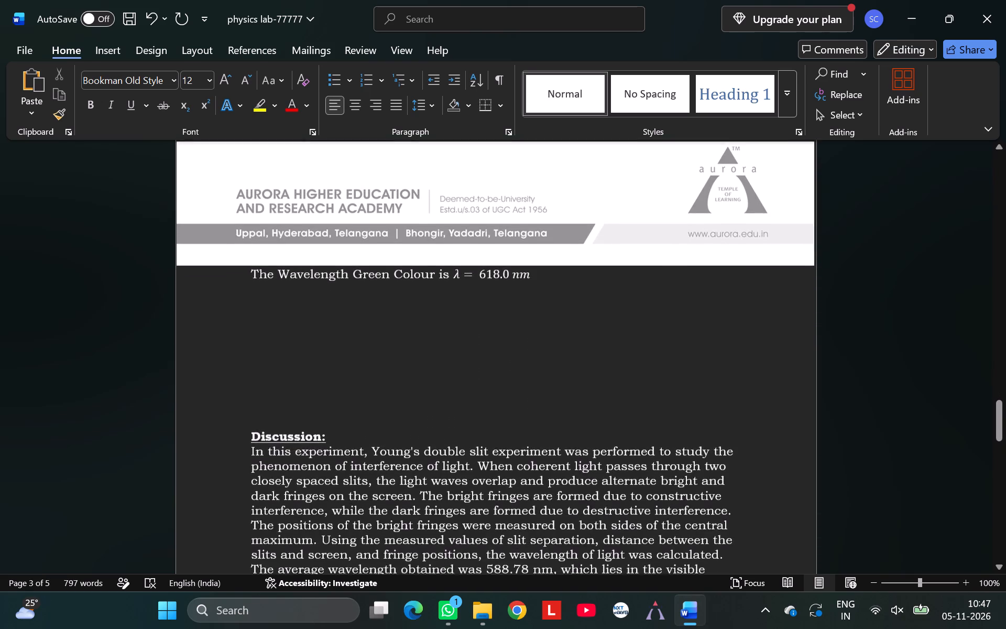
scroll(416, 315, "down", 4)
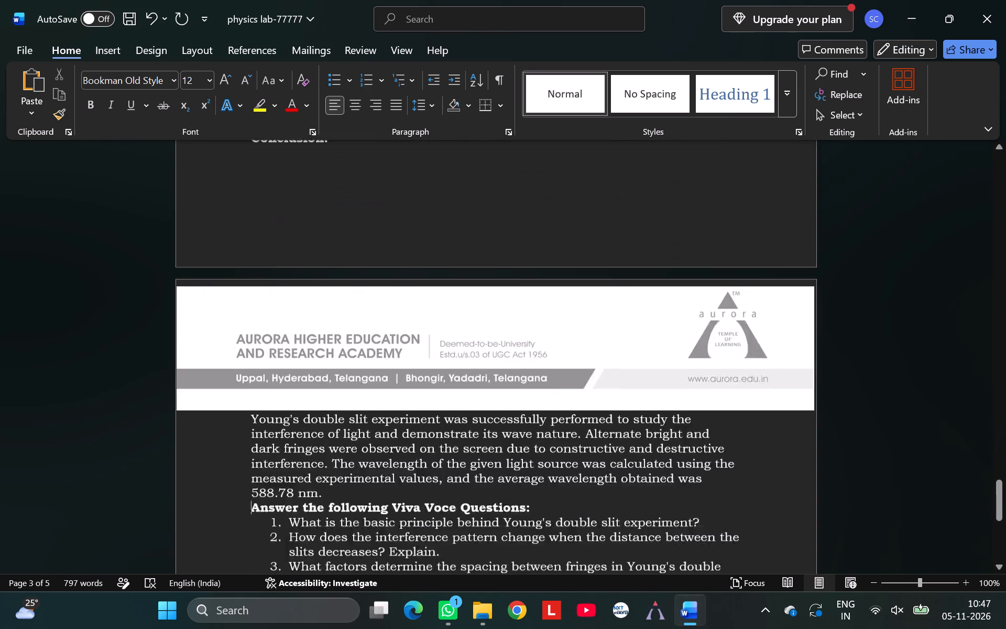
scroll(416, 315, "down", 2)
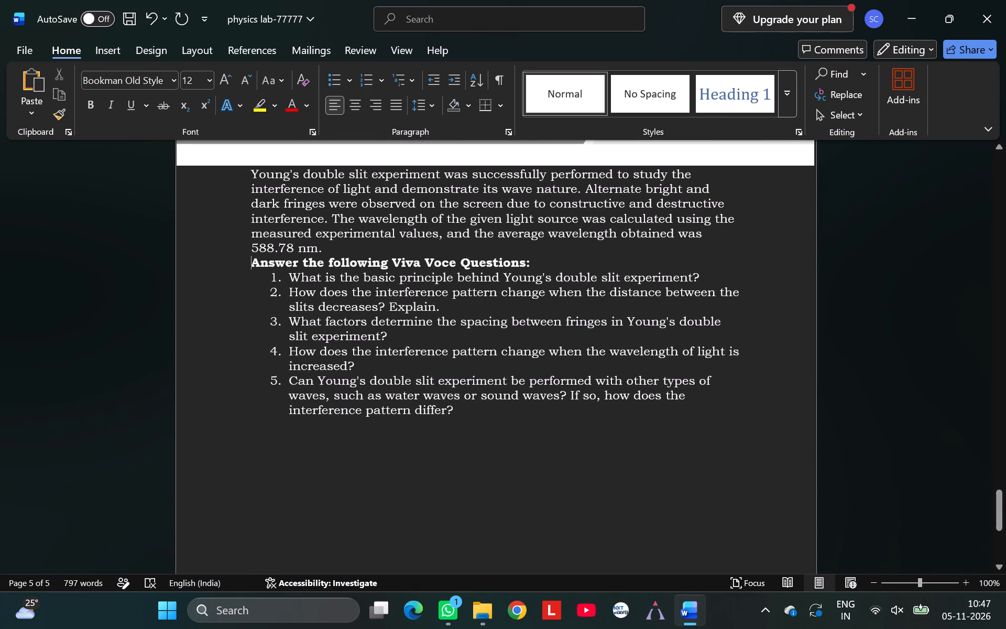
left_click(289, 244)
key("Right")
key("BackSpace")
key("BackSpace")
key("BackSpace")
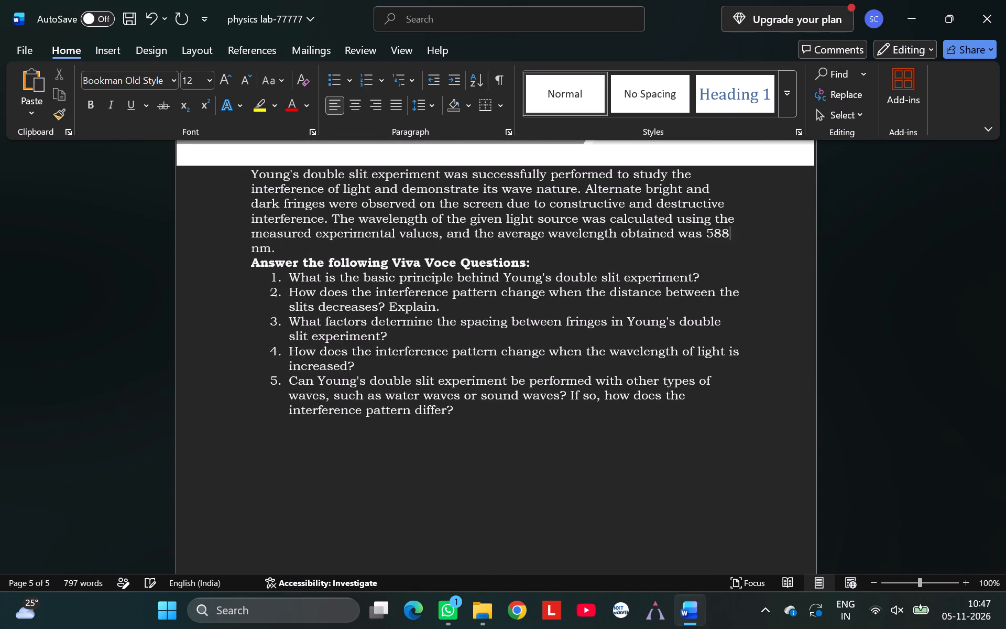
key("BackSpace")
key("BackSpace")
key("BackSpace")
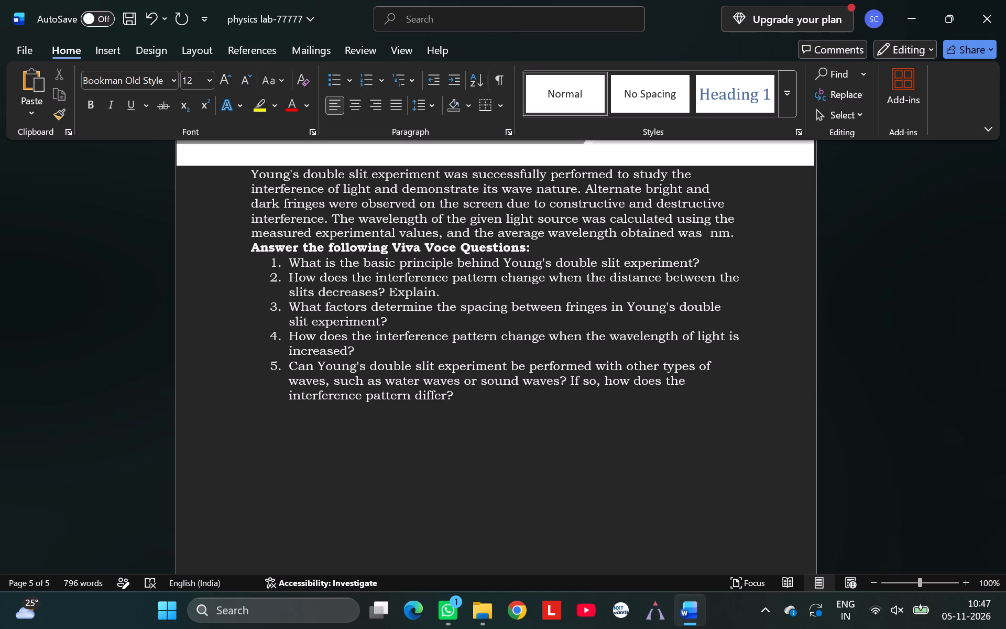
type("618.0")
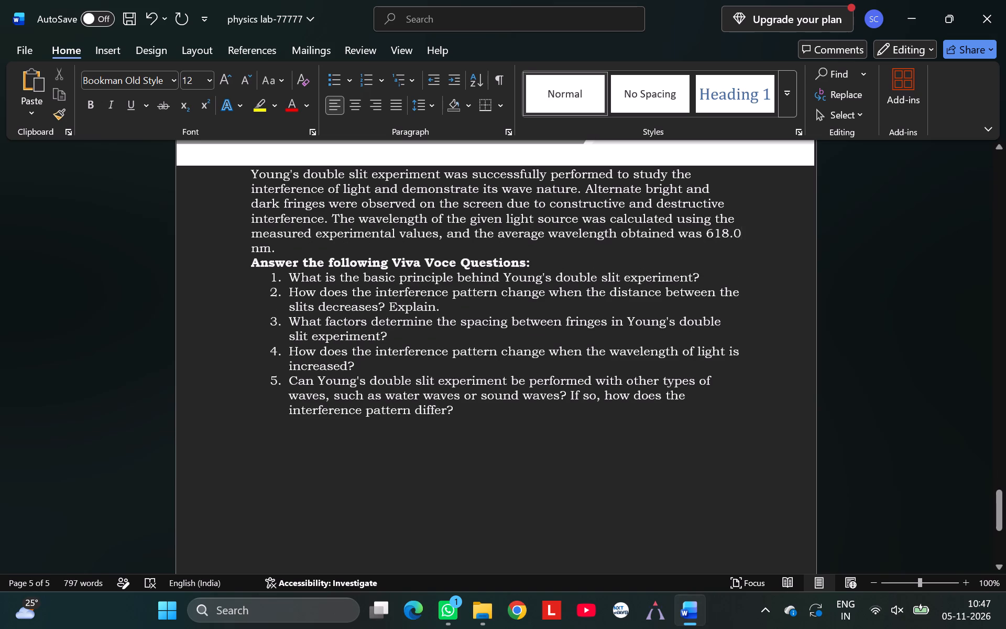
Delete most of the blank lines between the Discussion paragraph and the "Conclusion:" heading on page 4.
scroll(467, 226, "up", 1)
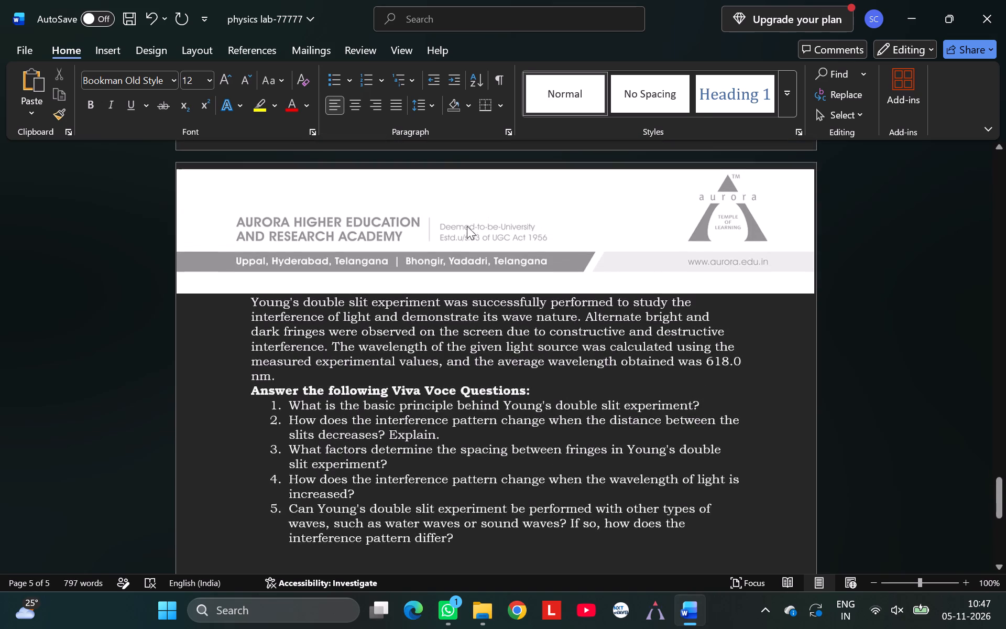
scroll(467, 226, "up", 1)
left_click(442, 229)
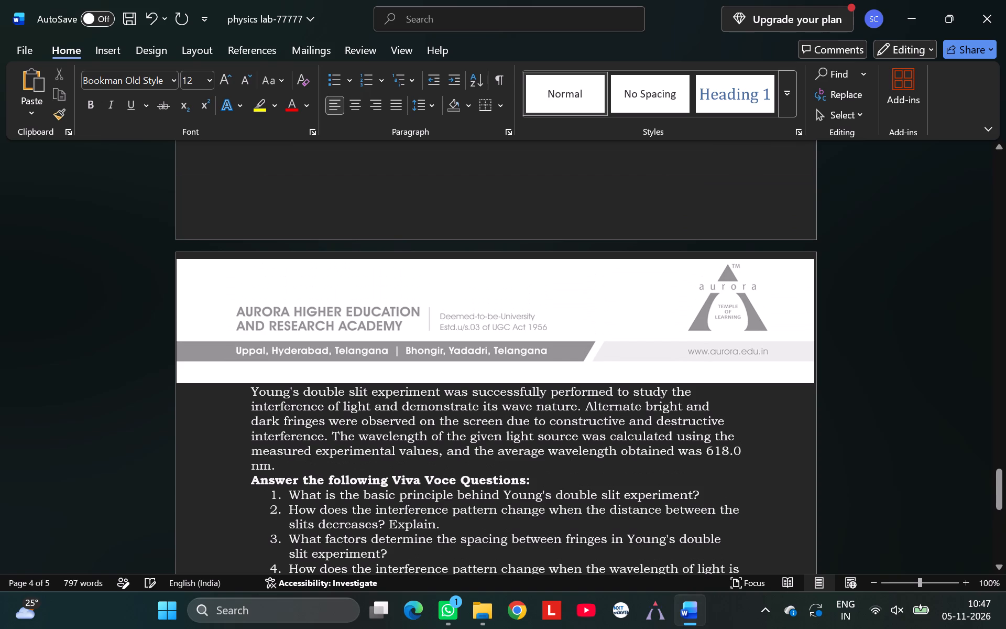
left_click(427, 214)
scroll(427, 214, "up", 1)
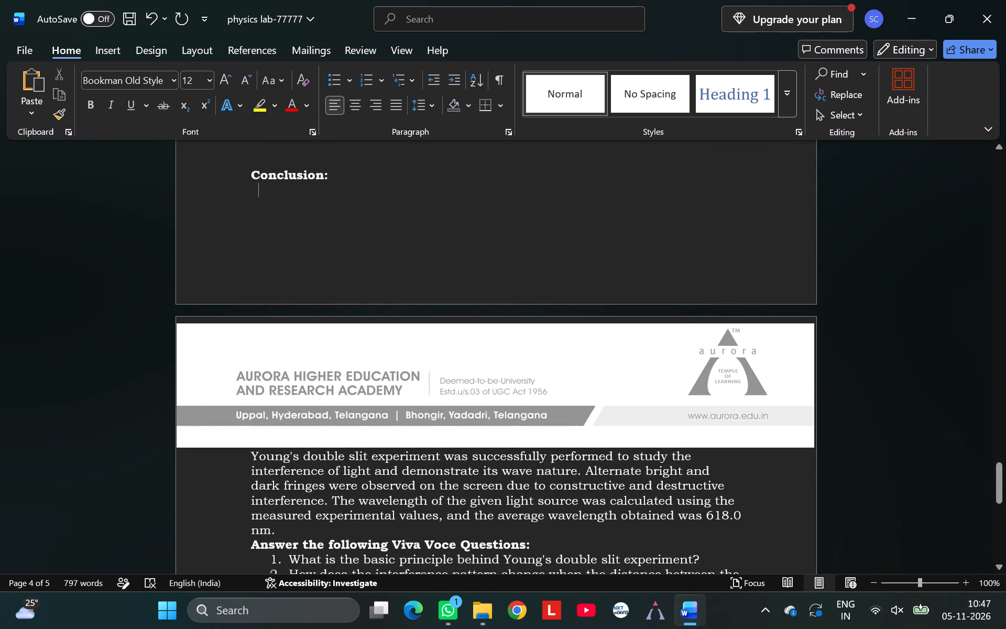
key("Down")
key("Up")
key("Up")
key("Up")
key("BackSpace")
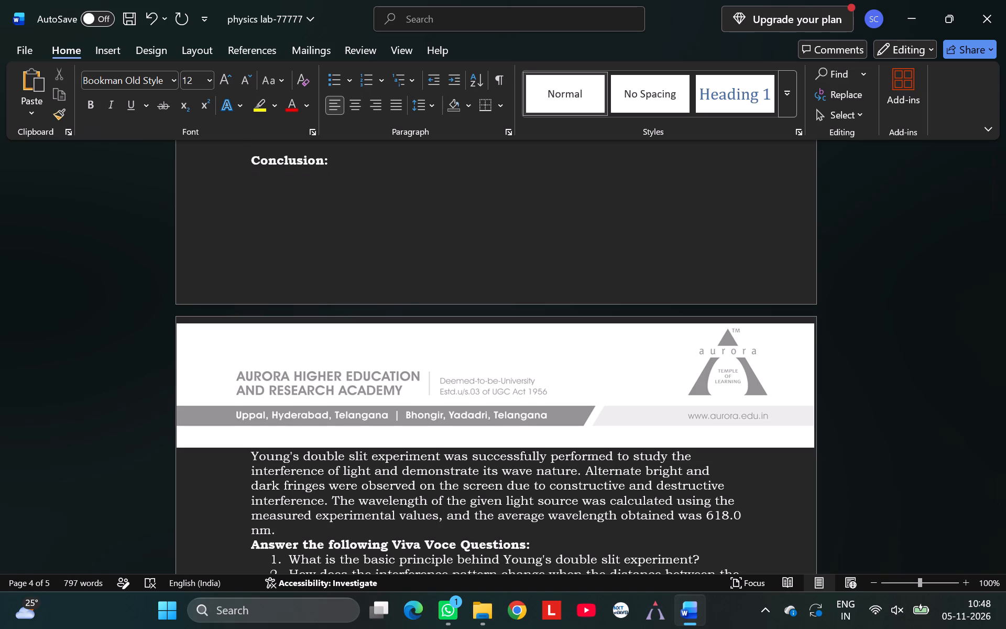
scroll(354, 238, "up", 5)
key("BackSpace")
key("BackSpace")
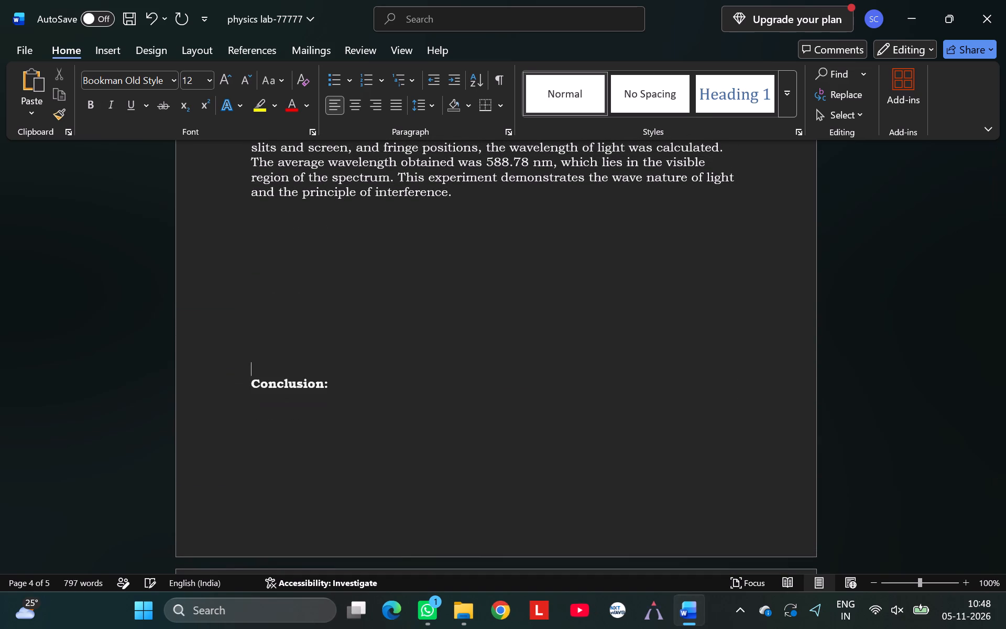
key("BackSpace")
key("BackSpace")
key("BackSpace")
key("BackSpace")
key("BackSpace")
key("BackSpace")
key("BackSpace")
key("BackSpace")
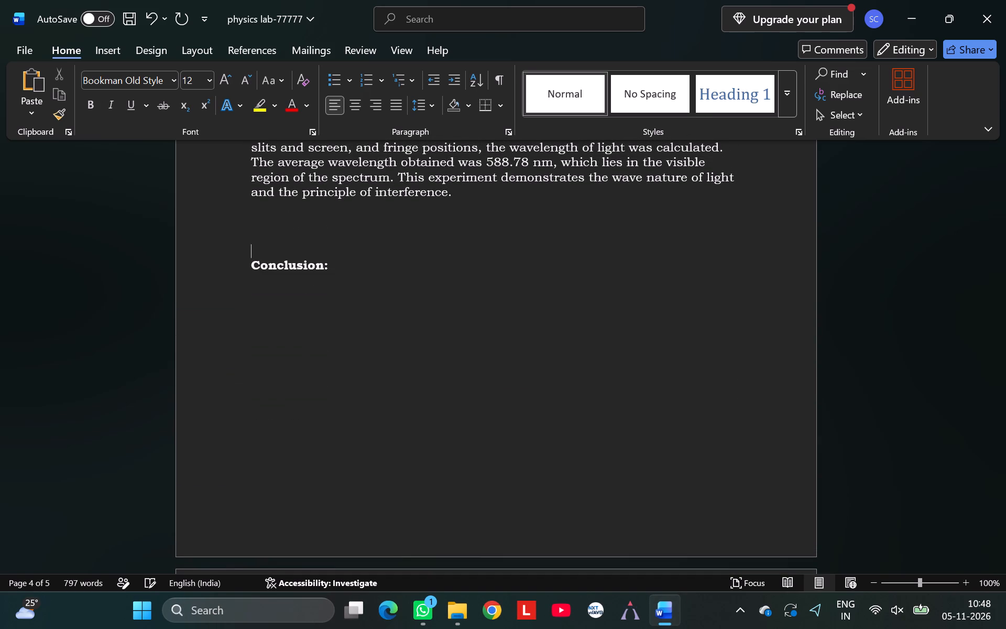
key("BackSpace")
Delete the empty lines before the conclusion paragraph so it sits directly under the "Conclusion:" heading.
key("Down")
key("Down")
key("Down")
key("Down")
key("Down")
key("Down")
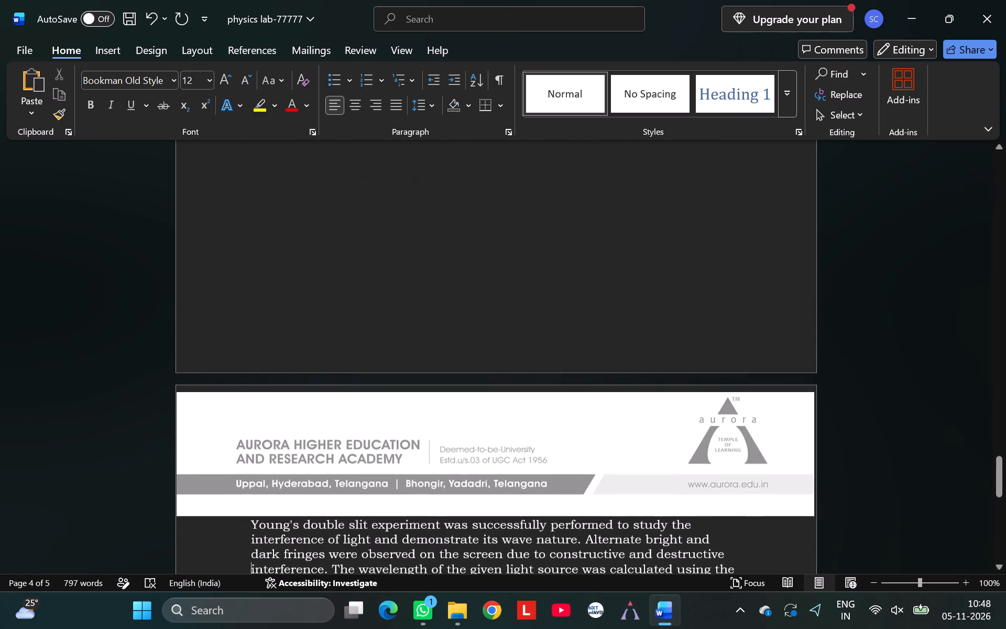
key("Up")
key("Up")
key("Up")
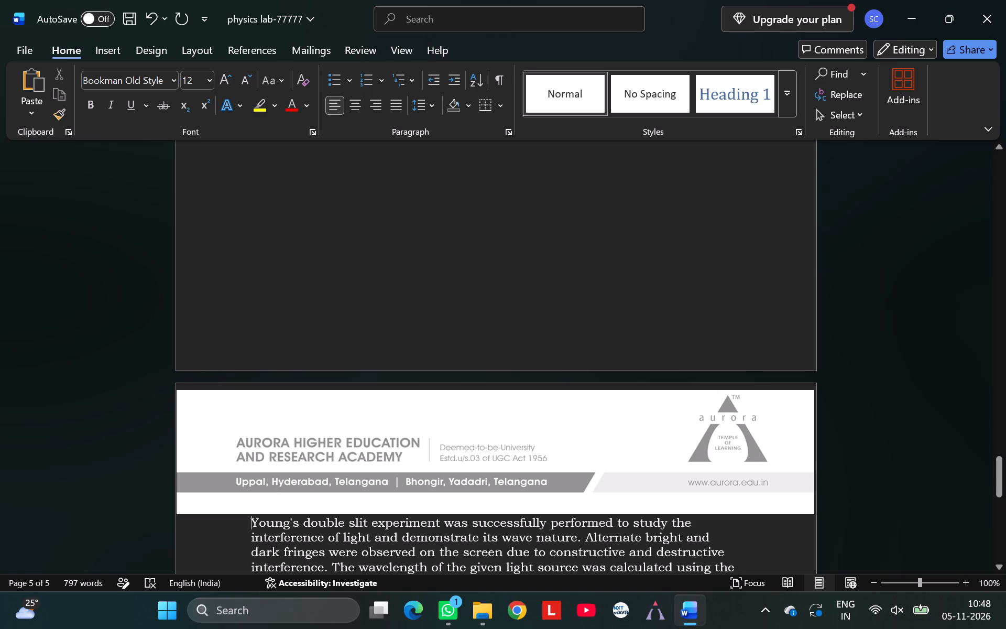
key("BackSpace")
key("BackSpace")
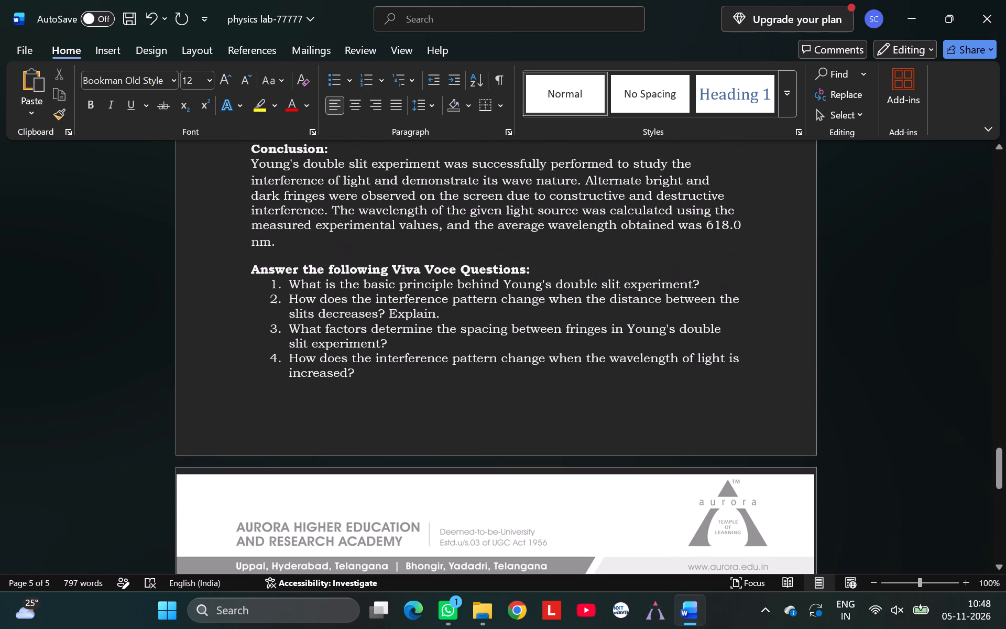
Insert four line breaks after the conclusion paragraph to push the Viva Voce questions down.
scroll(354, 238, "up", 1)
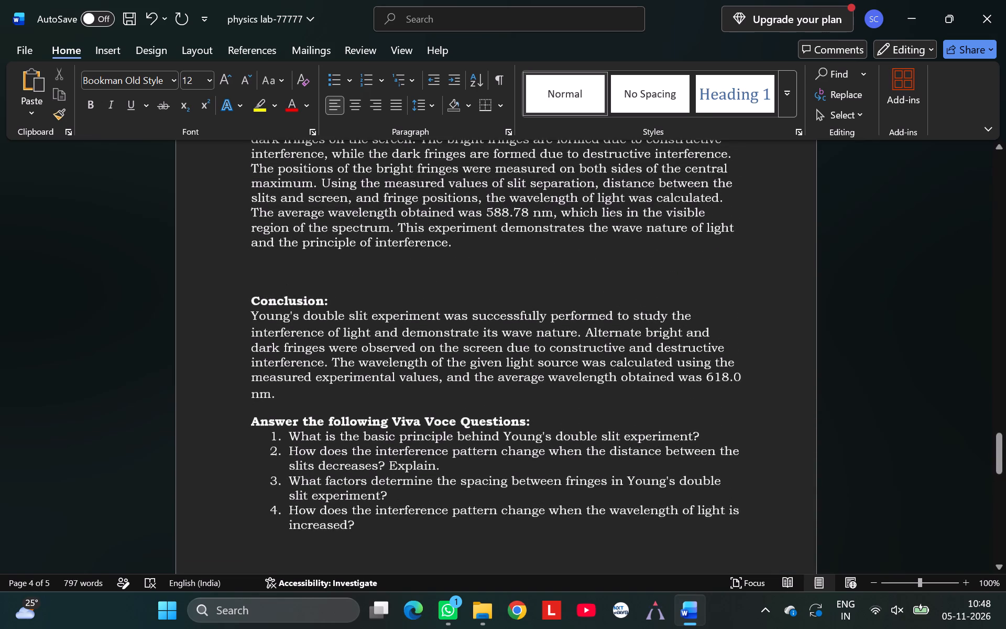
scroll(354, 238, "up", 2)
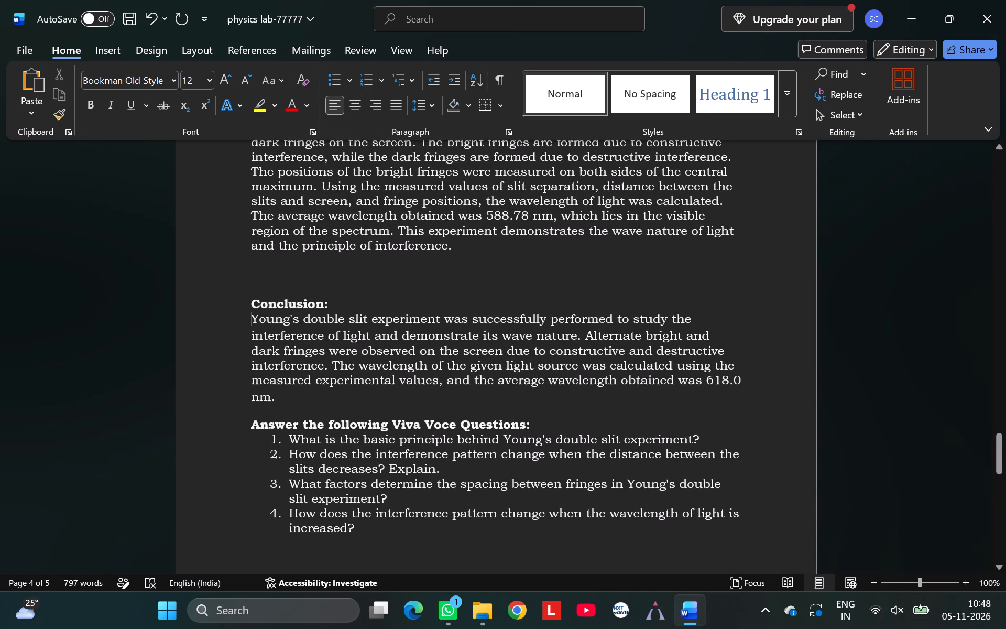
left_click(308, 397)
key("Return")
key("Return")
key("Return")
key("Return")
Add an unnumbered blank line under Viva Voce question 1, indented with five spaces to line up with the question text.
scroll(308, 397, "down", 6)
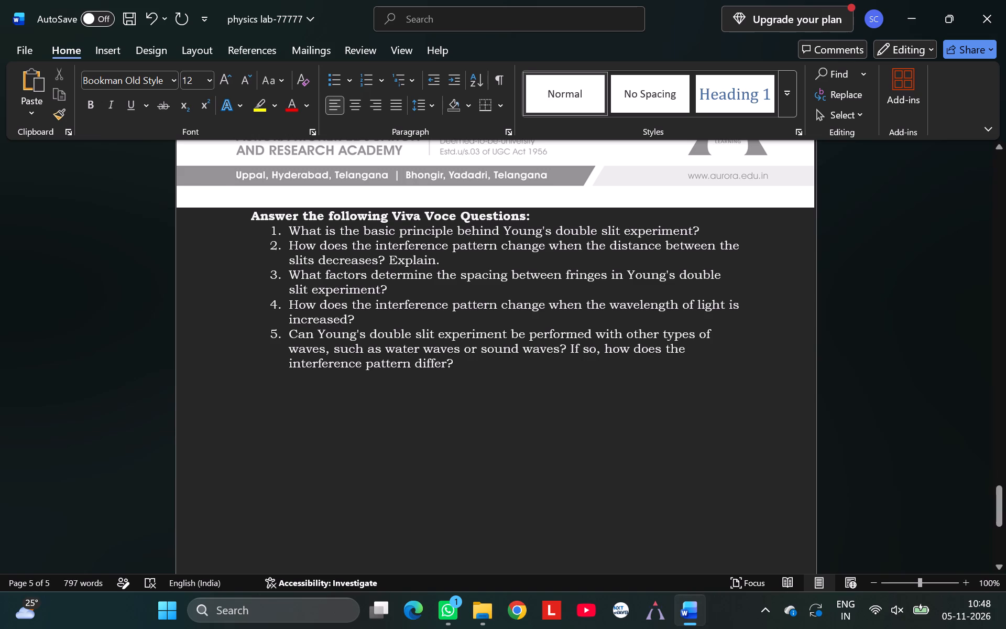
left_click(721, 233)
key("Return")
key("Left")
key("BackSpace")
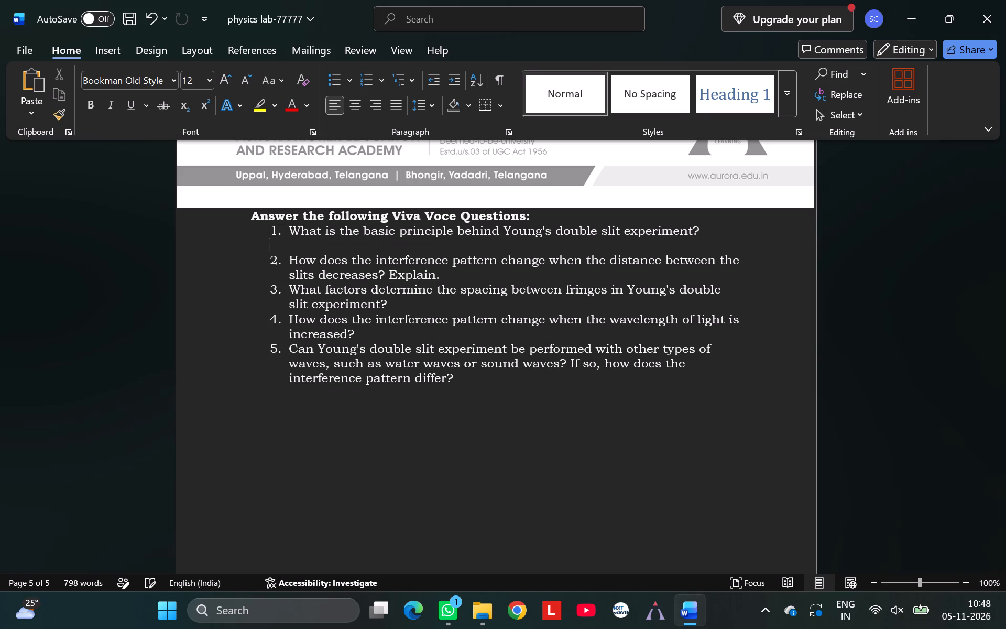
key("Right")
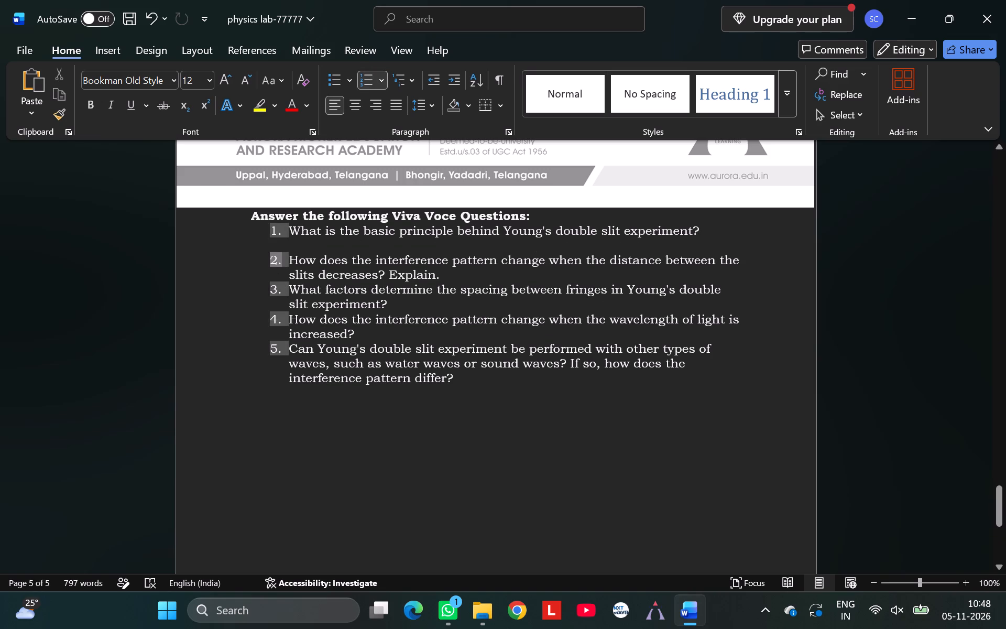
left_click(780, 270)
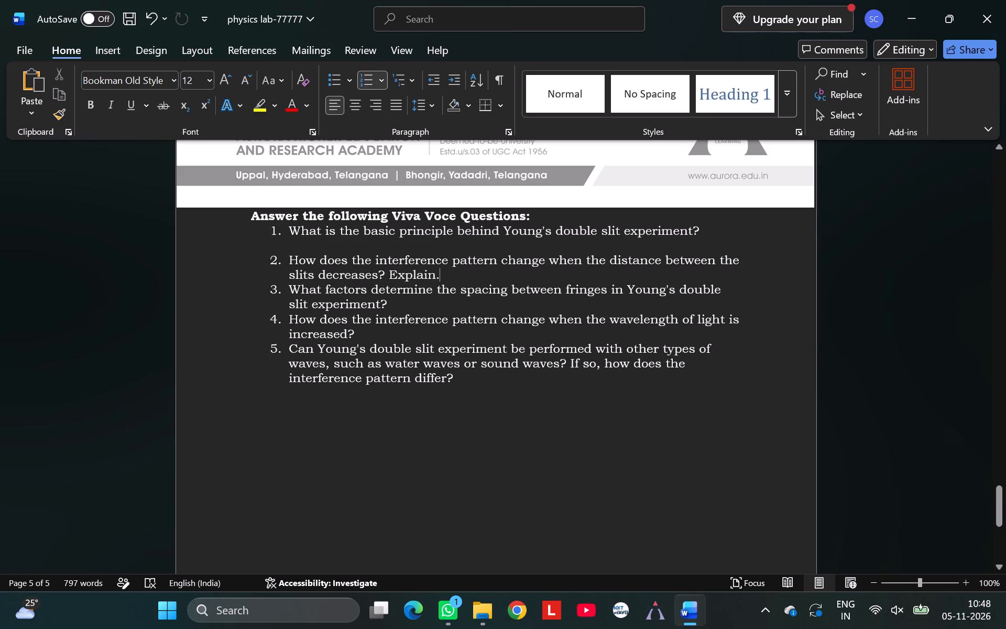
left_click(298, 245)
key("space")
key("space")
key("space")
key("space")
key("space")
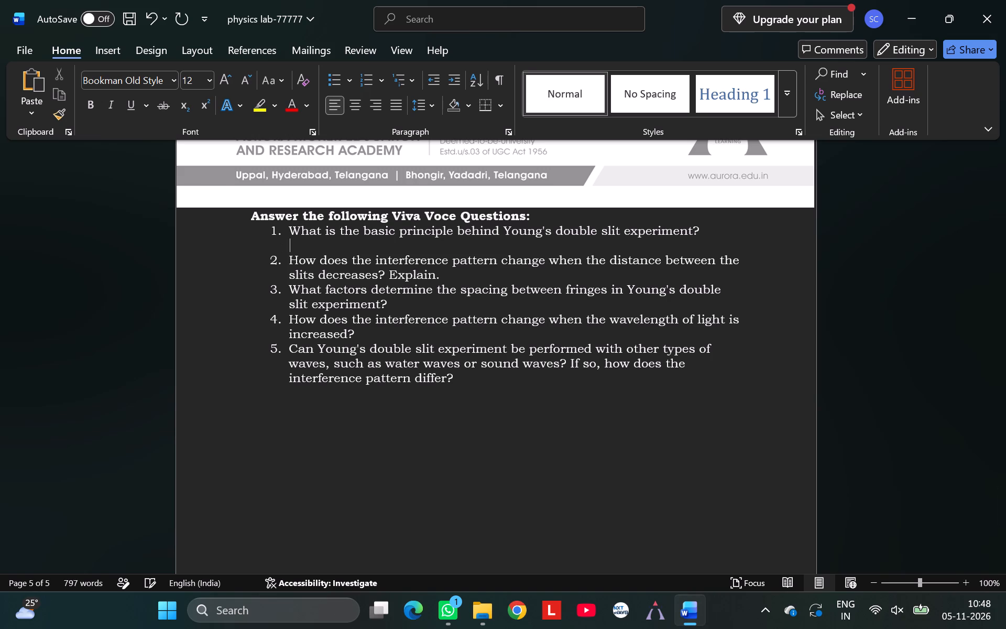
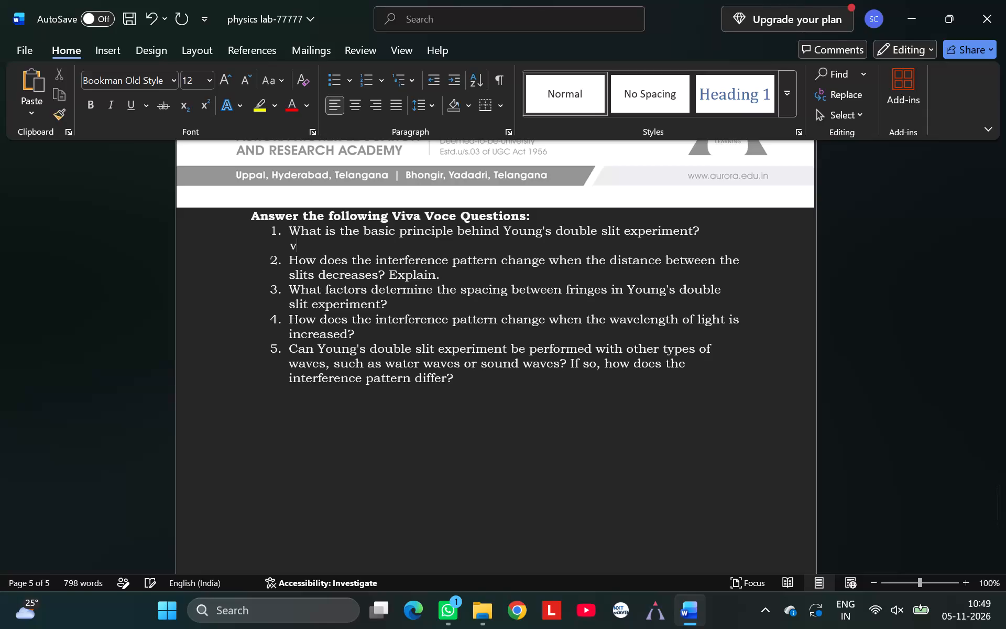
Paste the copied answer on the interference of light under Viva Voce question 1, followed by two new lines.
key("BackSpace")
key("ctrl+v")
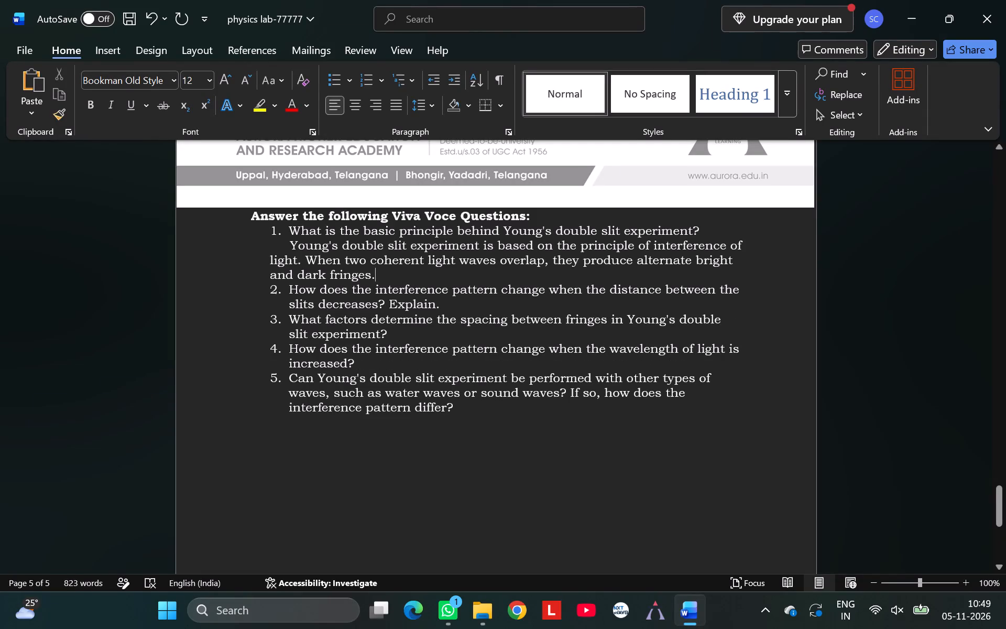
key("Return")
key("Return")
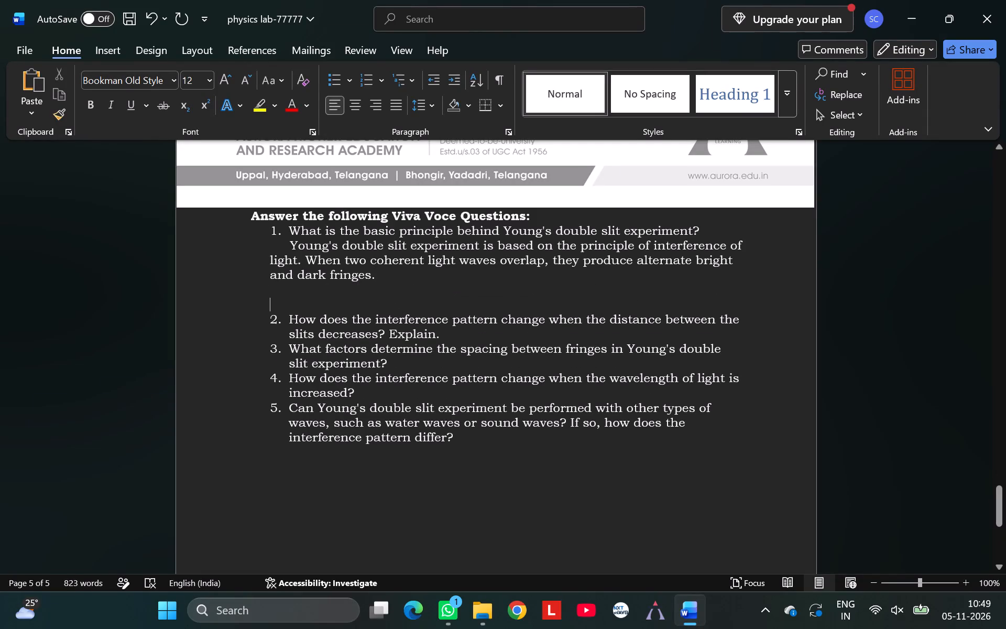
Insert the label "Ans." before the answer to Viva Voce question 1 and underline only that label.
left_click(283, 242)
type("Ans")
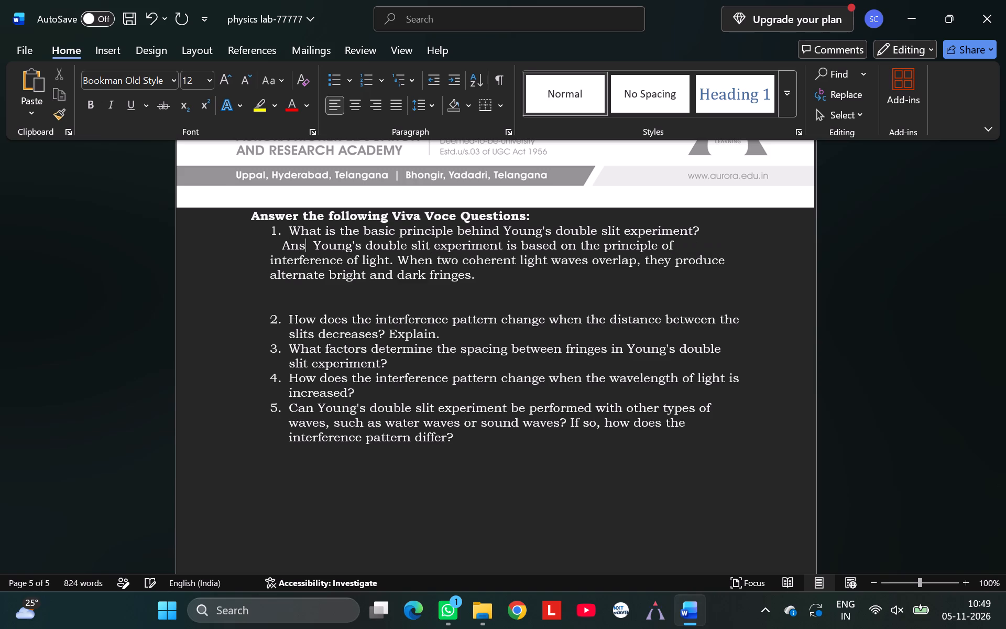
key("period")
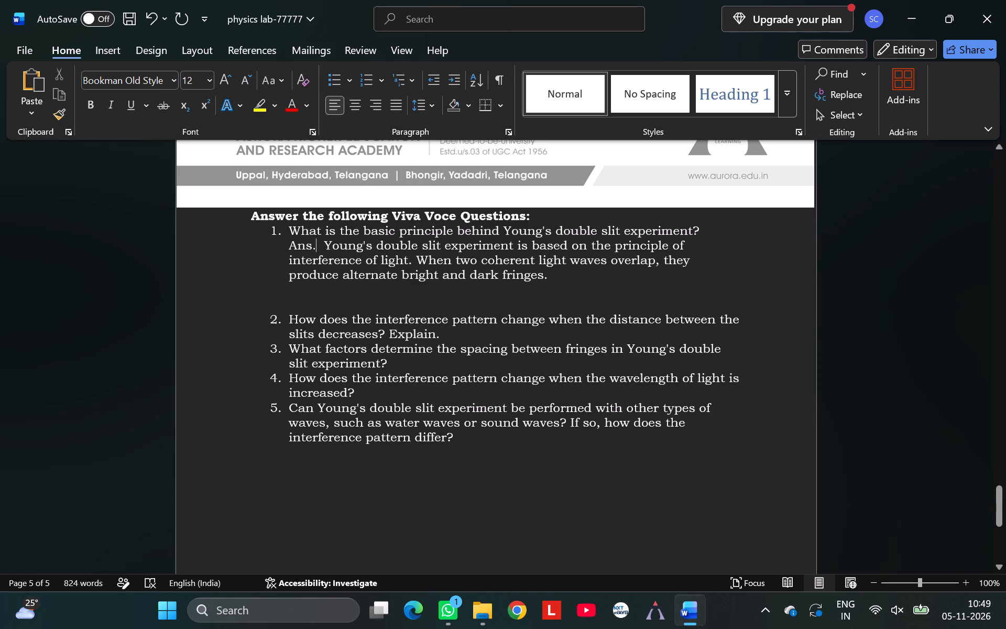
left_click_drag(286, 241, 318, 243)
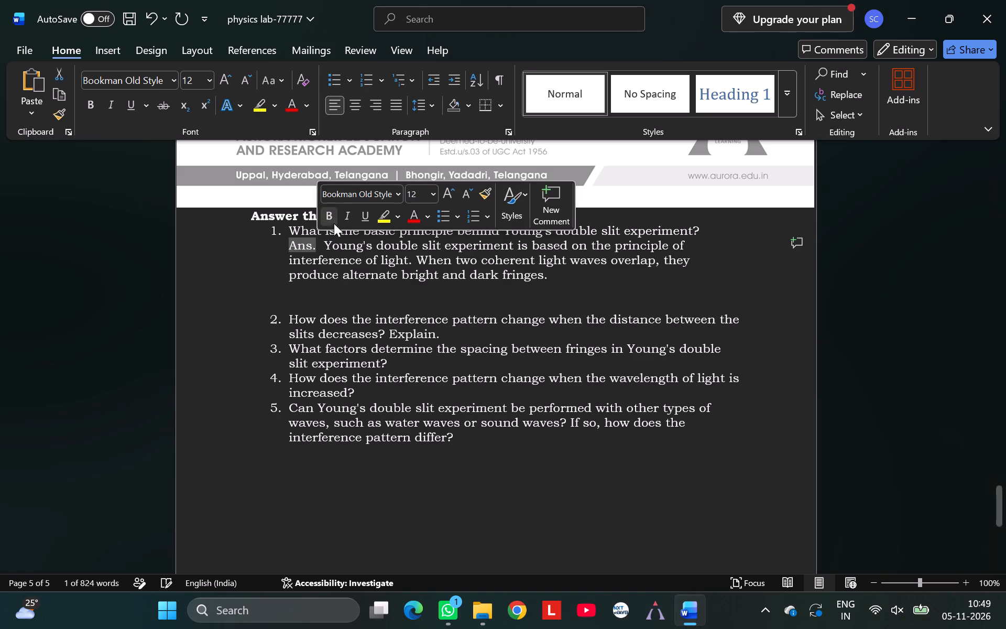
left_click(366, 213)
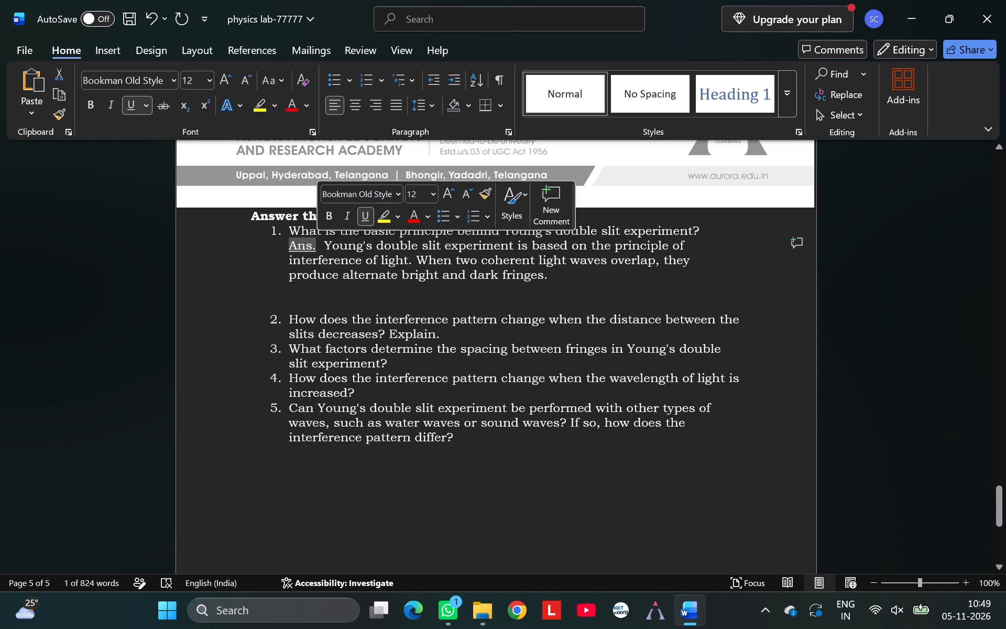
left_click(429, 307)
left_click_drag(285, 251, 276, 299)
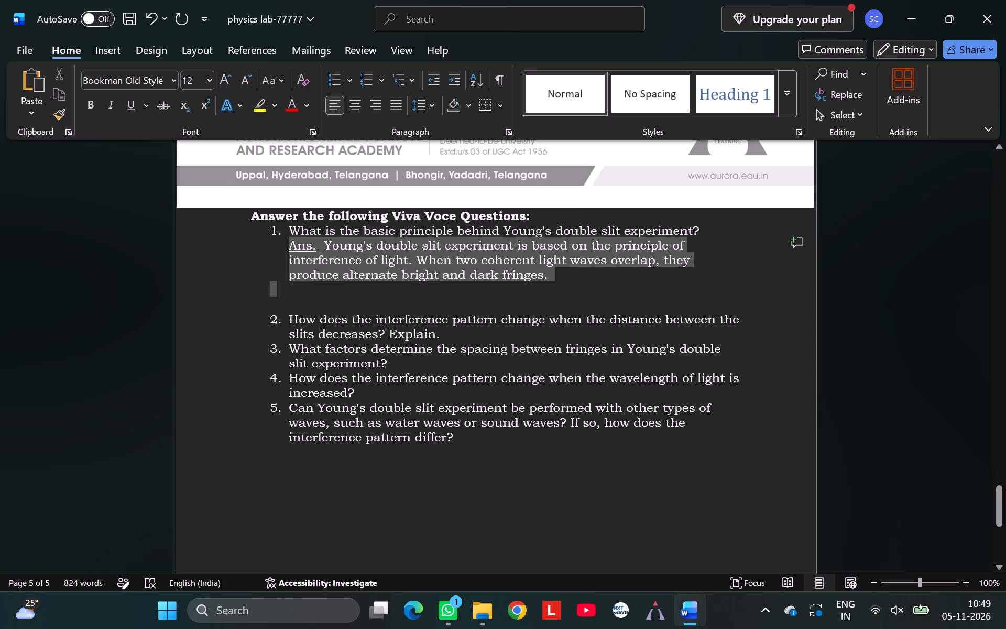
left_click_drag(276, 299, 276, 300)
left_click(315, 292)
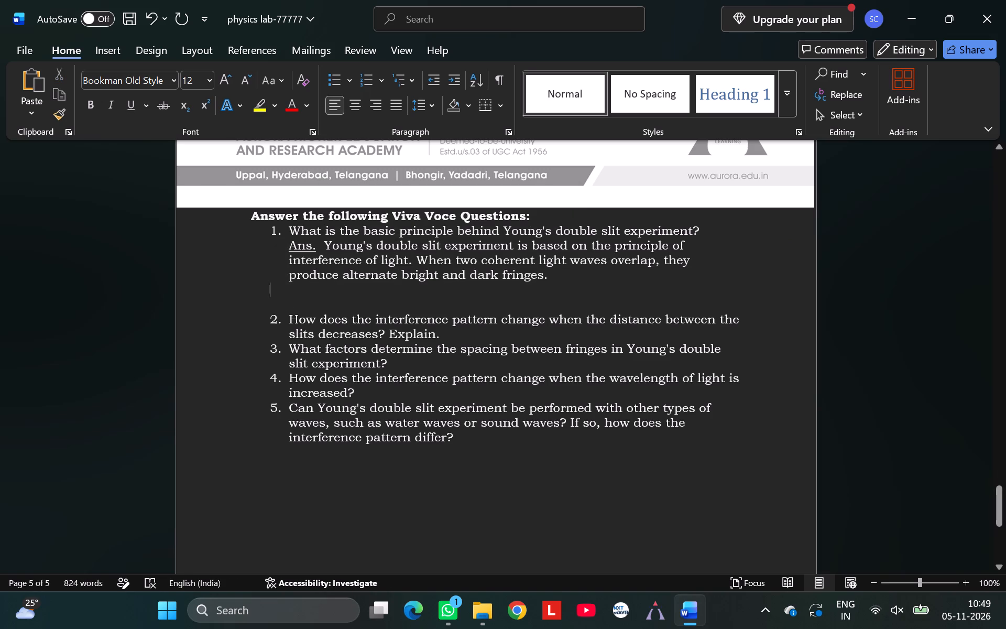
Add an unnumbered line under Viva Voce question 2 with an underlined "Ans." label, and turn underlining off after it.
left_click(440, 335)
key("Return")
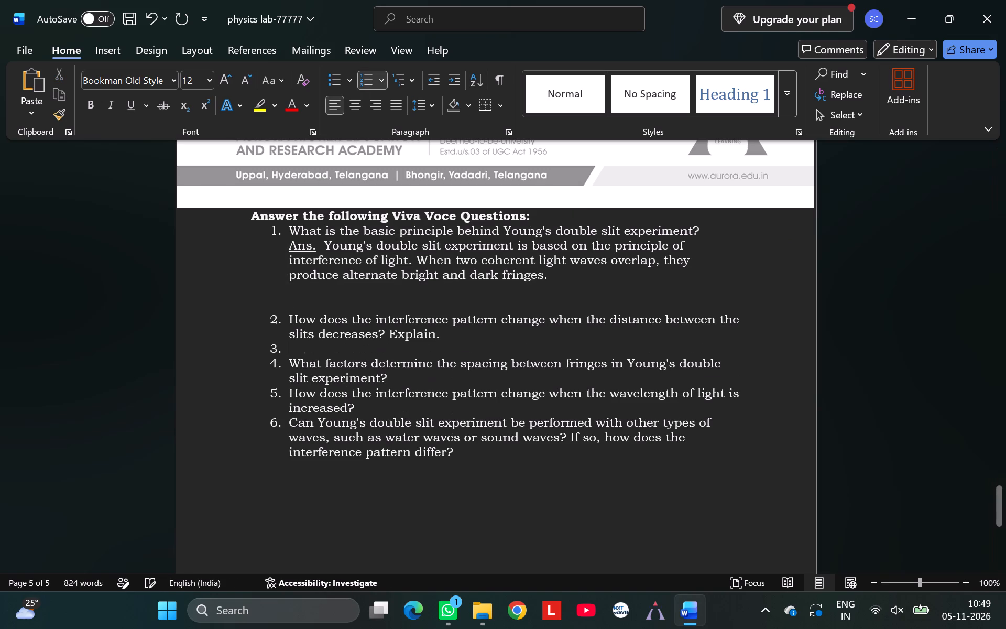
key("Left")
key("BackSpace")
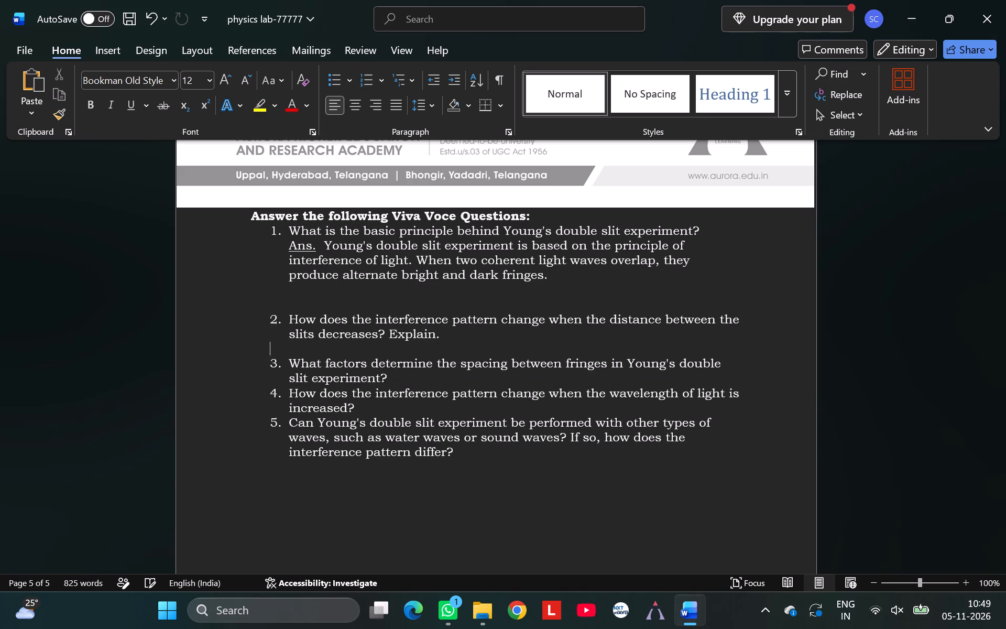
type("an")
key("BackSpace")
key("BackSpace")
type("Ans.")
left_click_drag(315, 353, 255, 344)
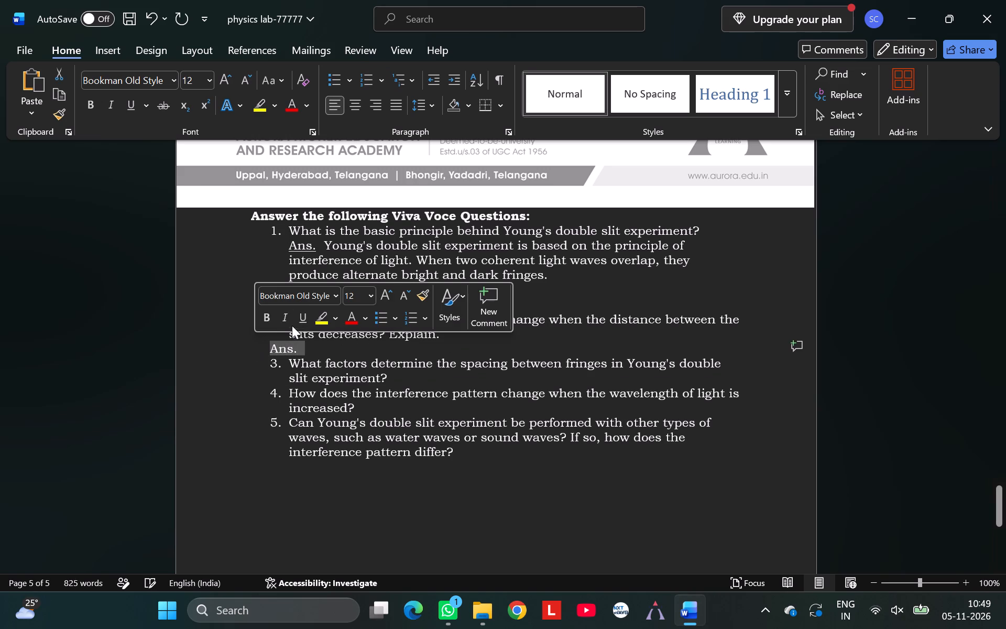
left_click(301, 318)
left_click(323, 342)
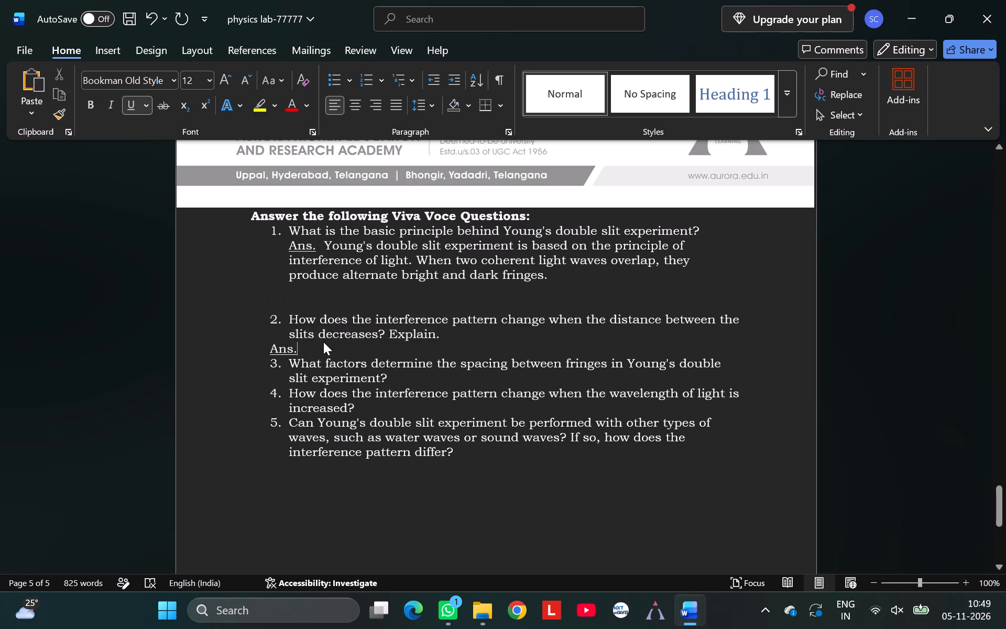
left_click(127, 101)
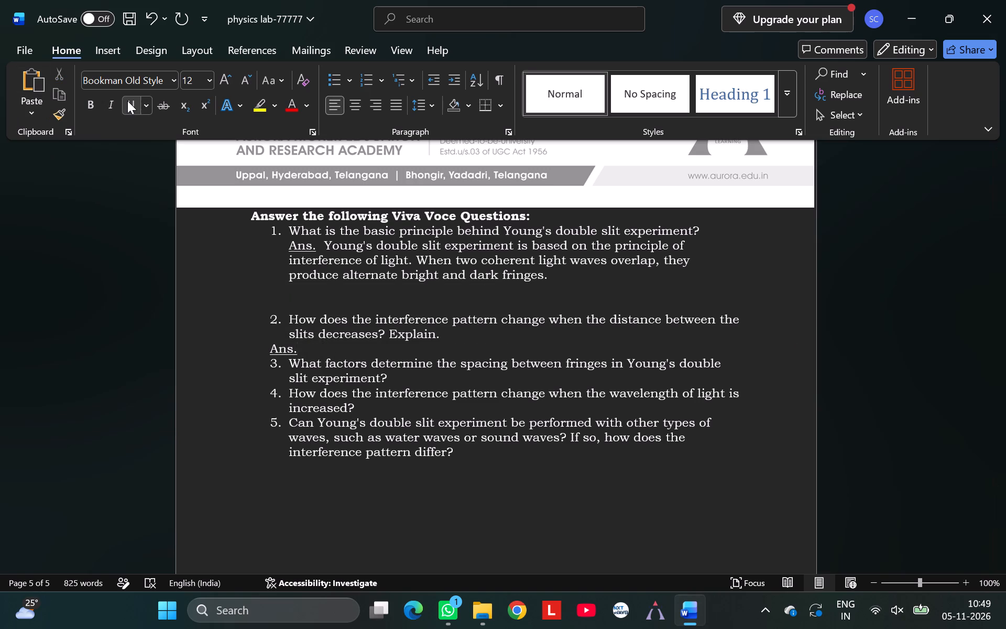
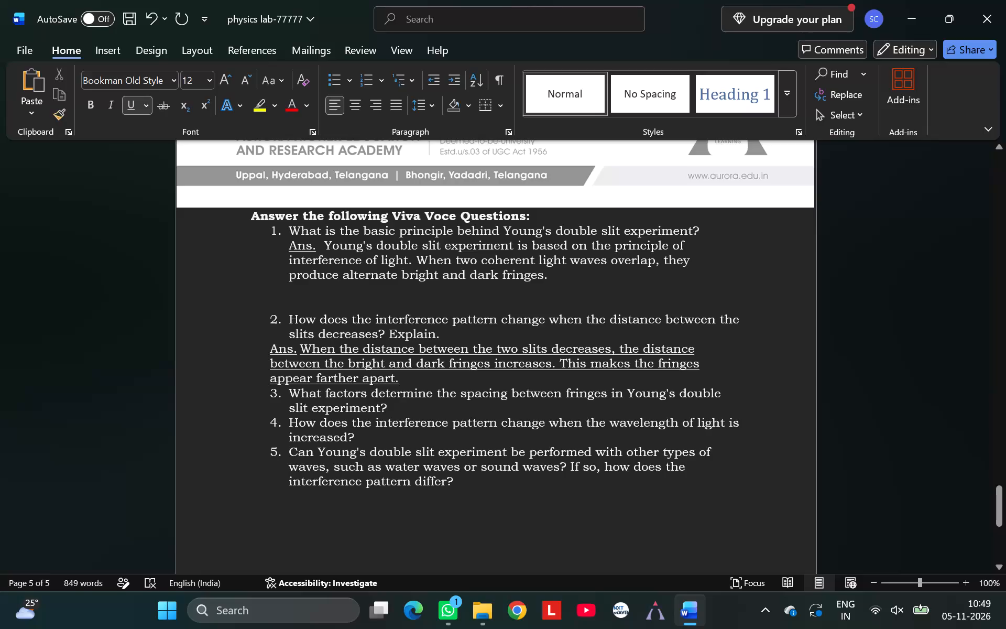
Remove the underline from the answer text under Viva Voce question 2, leaving out its "Ans." label.
left_click_drag(399, 383, 329, 355)
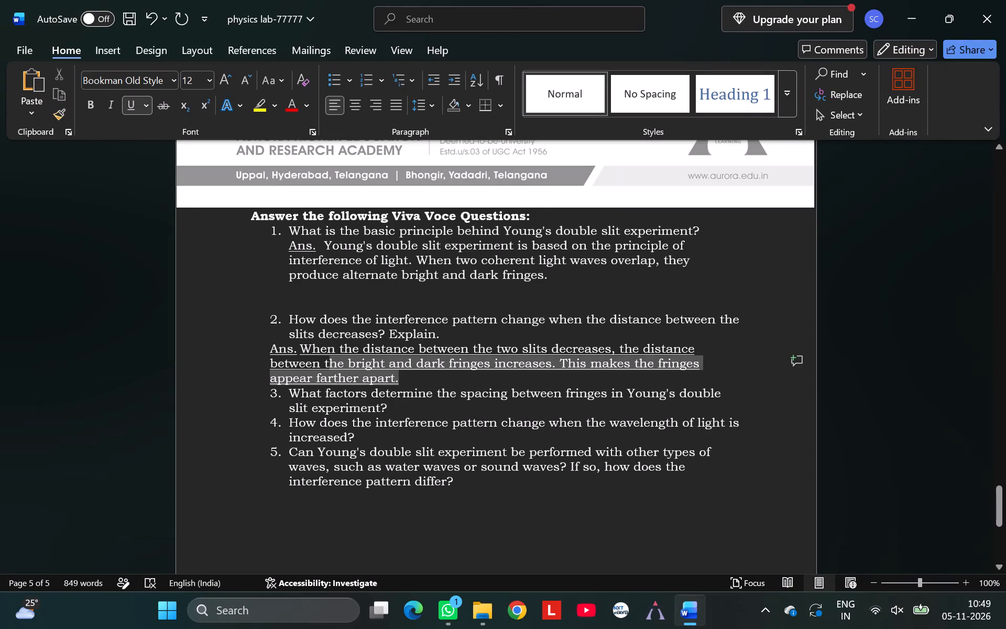
left_click_drag(329, 355, 303, 345)
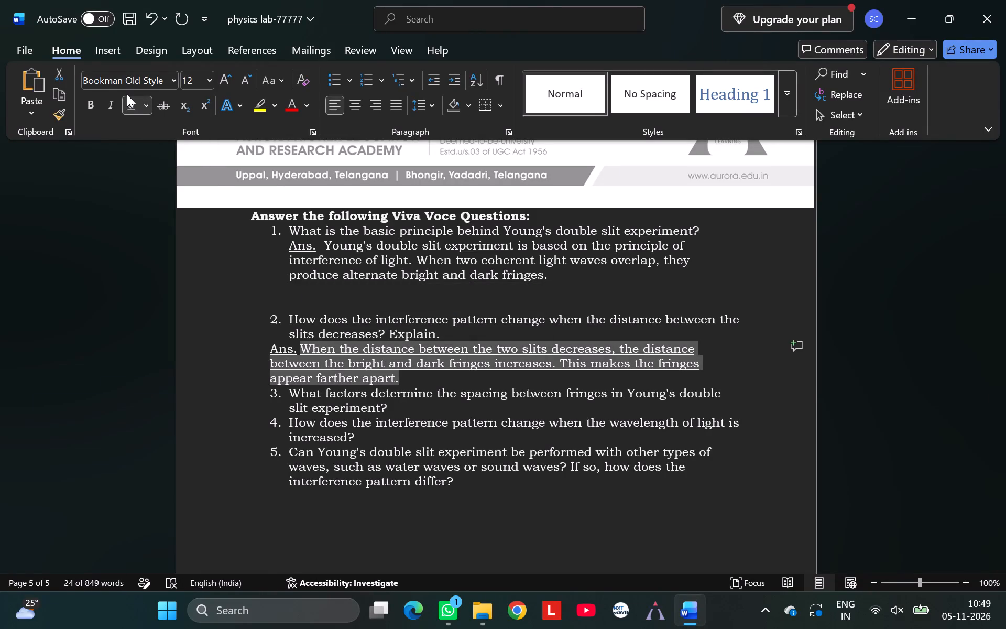
left_click(127, 94)
left_click(130, 103)
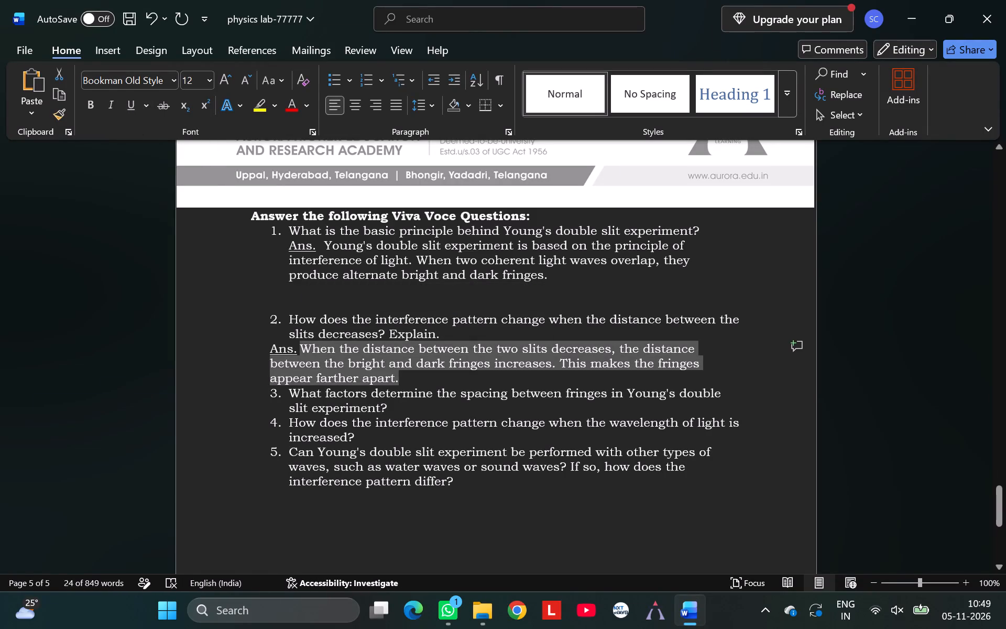
left_click(242, 314)
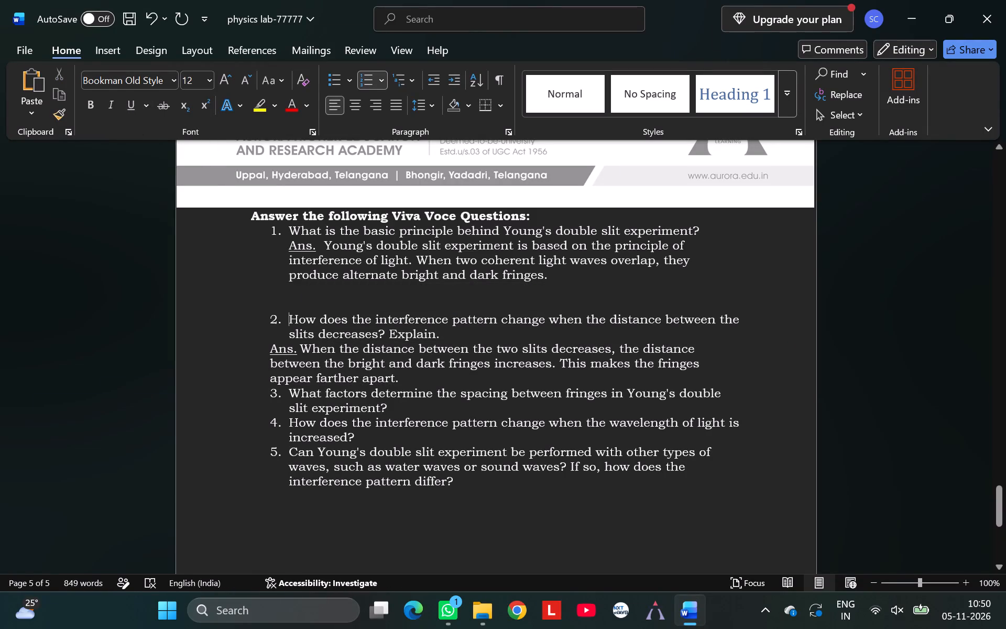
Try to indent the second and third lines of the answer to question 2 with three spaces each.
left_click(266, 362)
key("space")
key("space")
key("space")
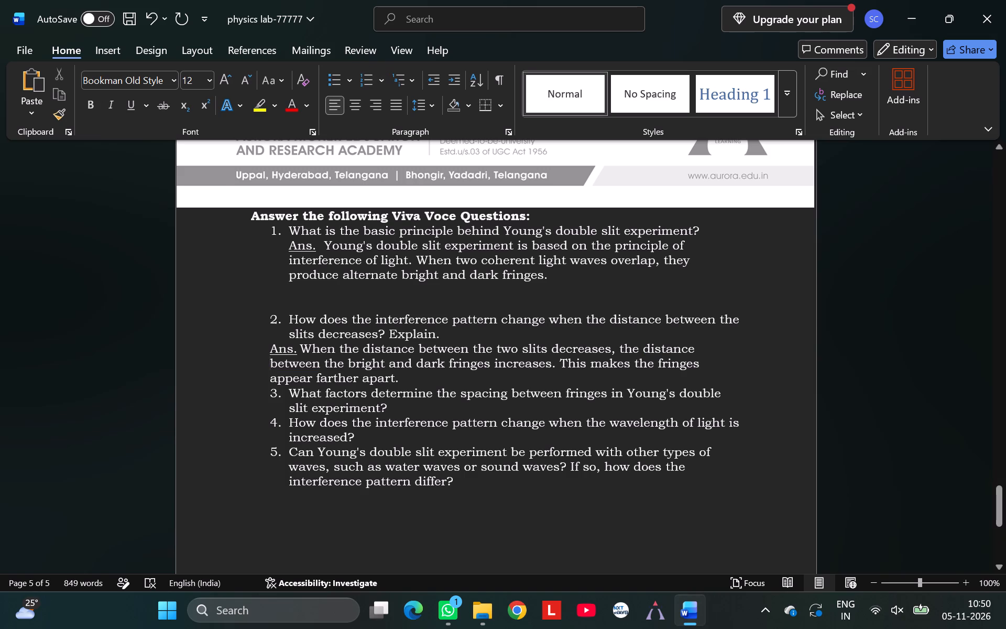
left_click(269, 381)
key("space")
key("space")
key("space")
Insert one extra space between the "Ans." label and the answer text under question 2.
left_click(295, 317)
left_click(288, 333)
key("Down")
key("Right")
key("Right")
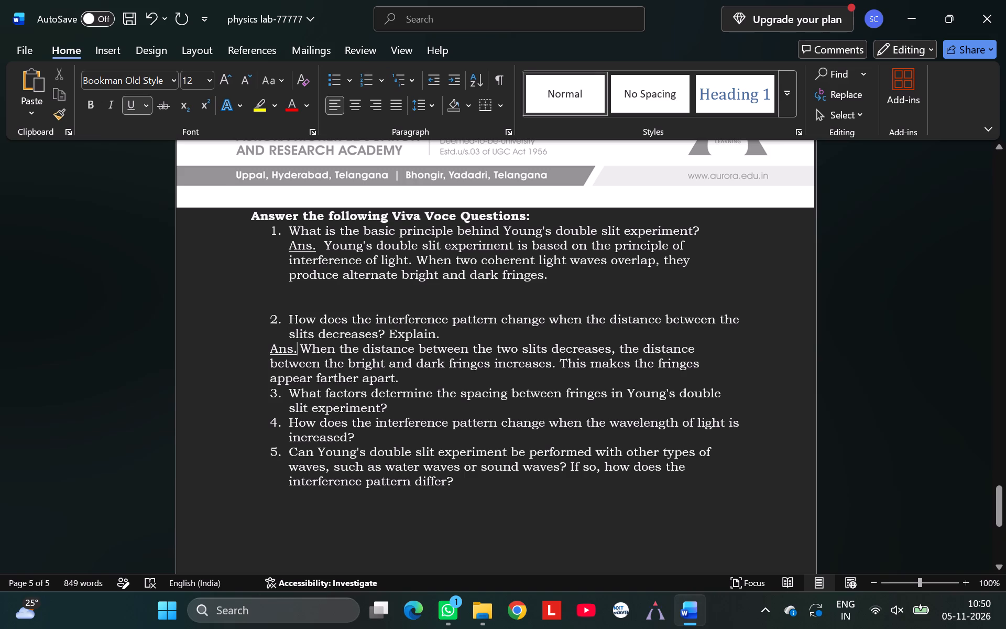
key("space")
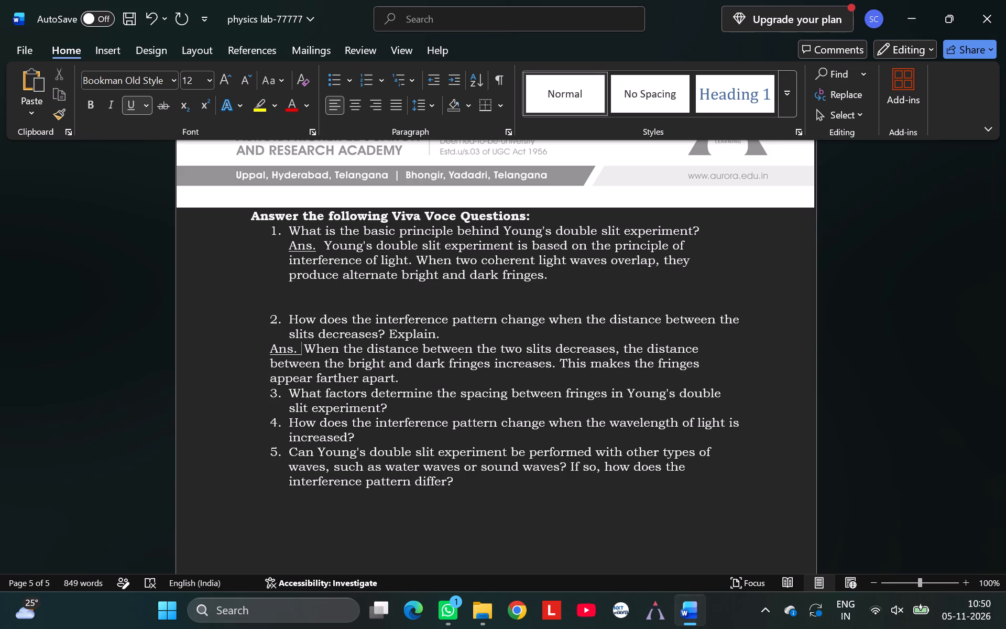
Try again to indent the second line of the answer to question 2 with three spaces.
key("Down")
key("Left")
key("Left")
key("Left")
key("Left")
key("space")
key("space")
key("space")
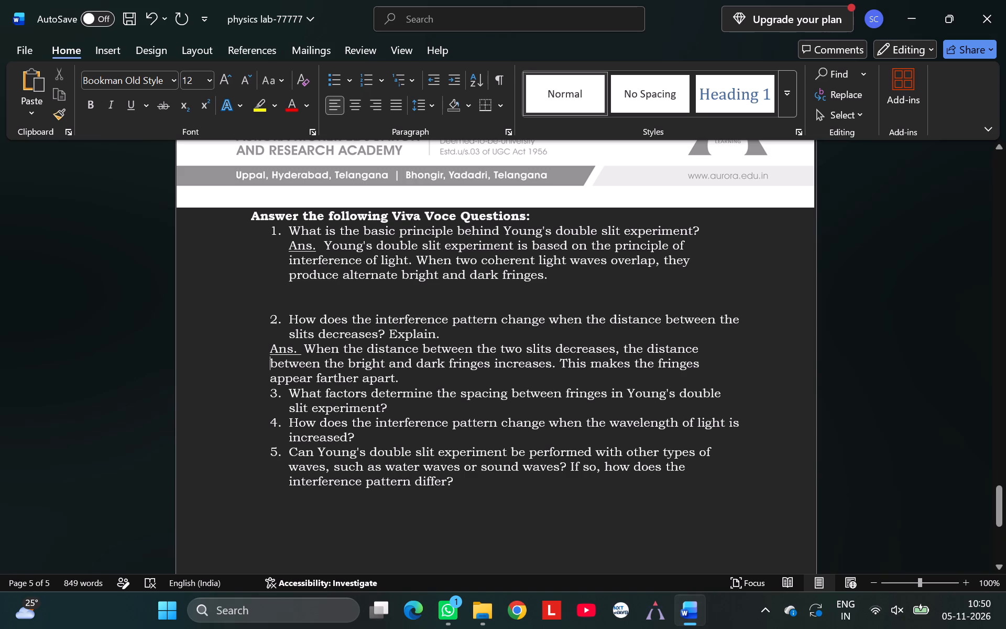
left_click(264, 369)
Delete the answer text after the "Ans." label of question 2 and paste the copied answer again in its place.
left_click_drag(268, 363, 309, 366)
left_click_drag(302, 349, 341, 361)
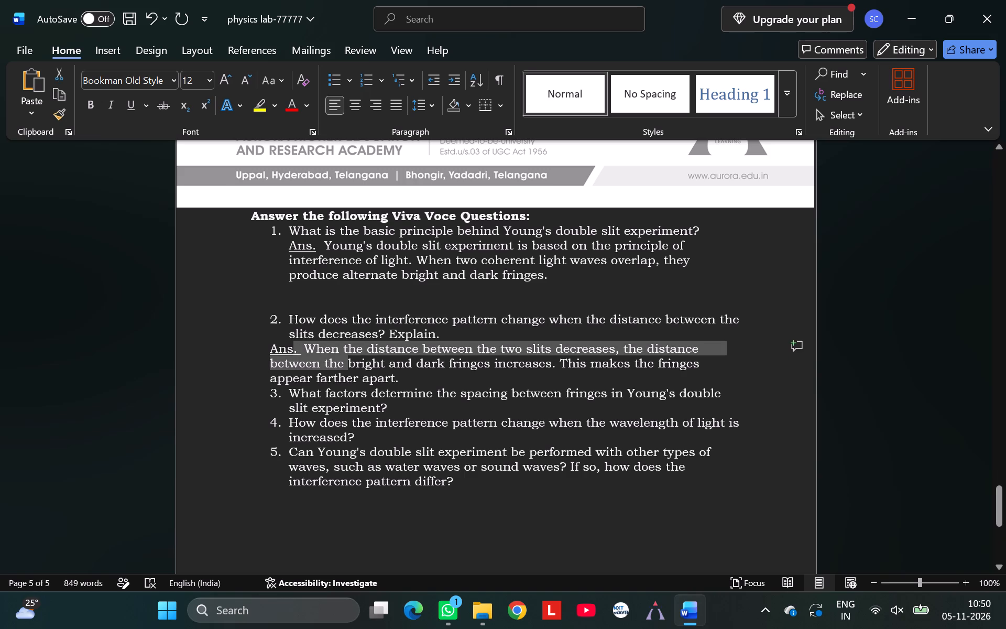
left_click_drag(341, 361, 398, 377)
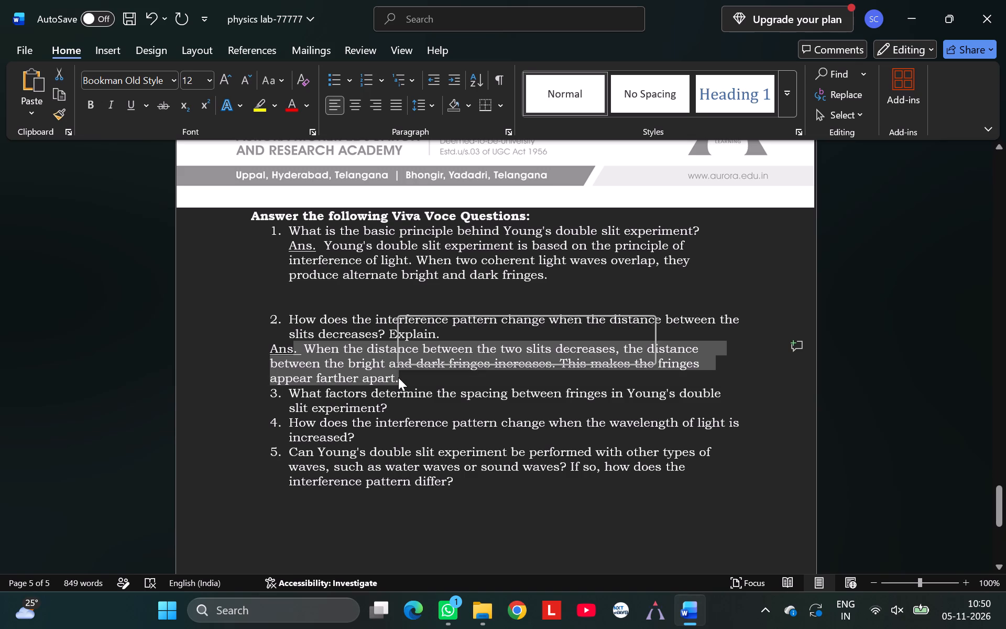
left_click(205, 418)
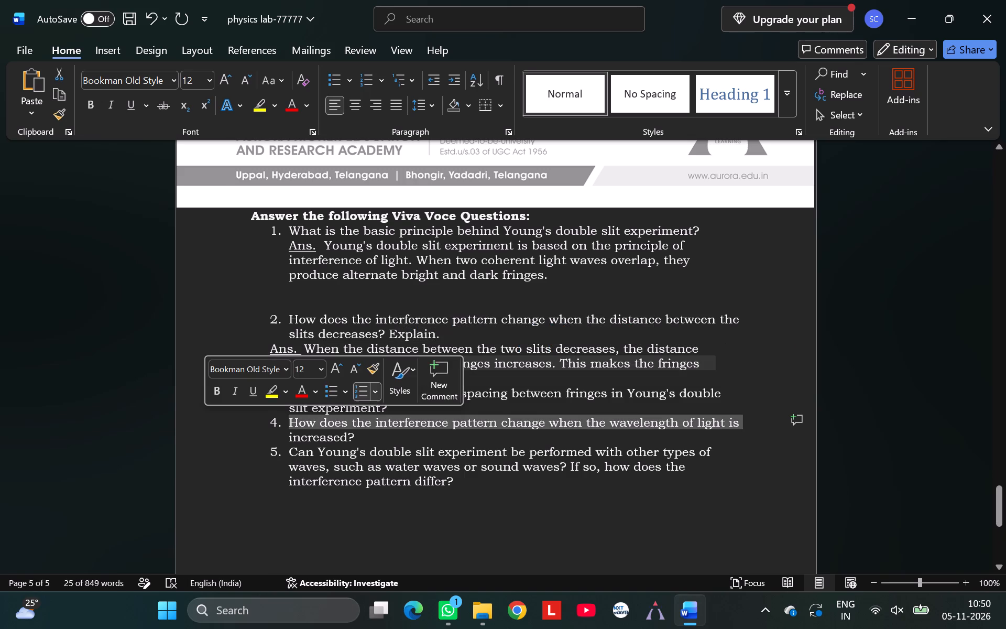
left_click(492, 374)
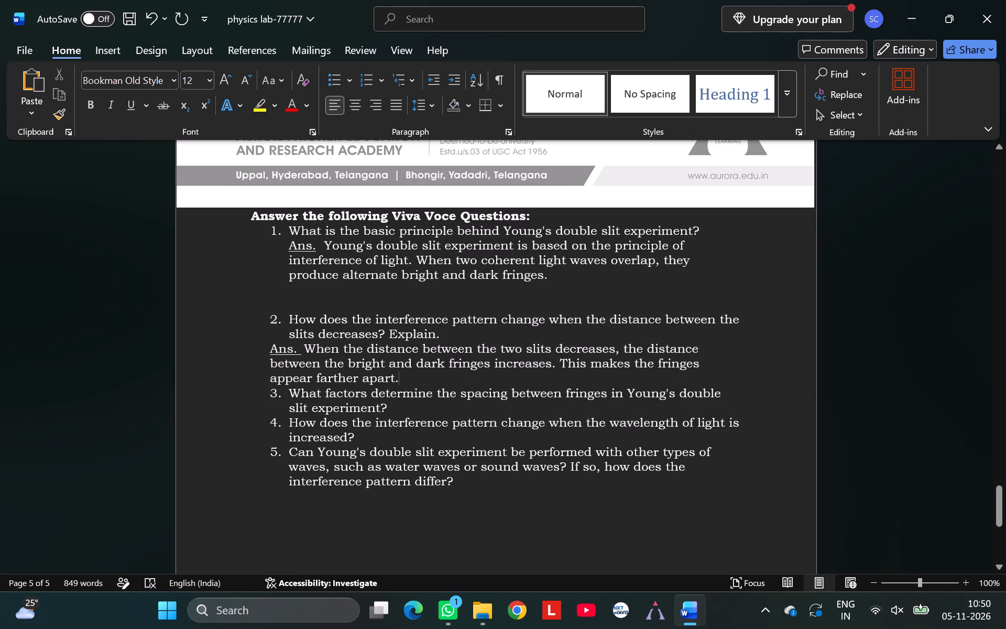
left_click_drag(409, 377, 310, 351)
key("BackSpace")
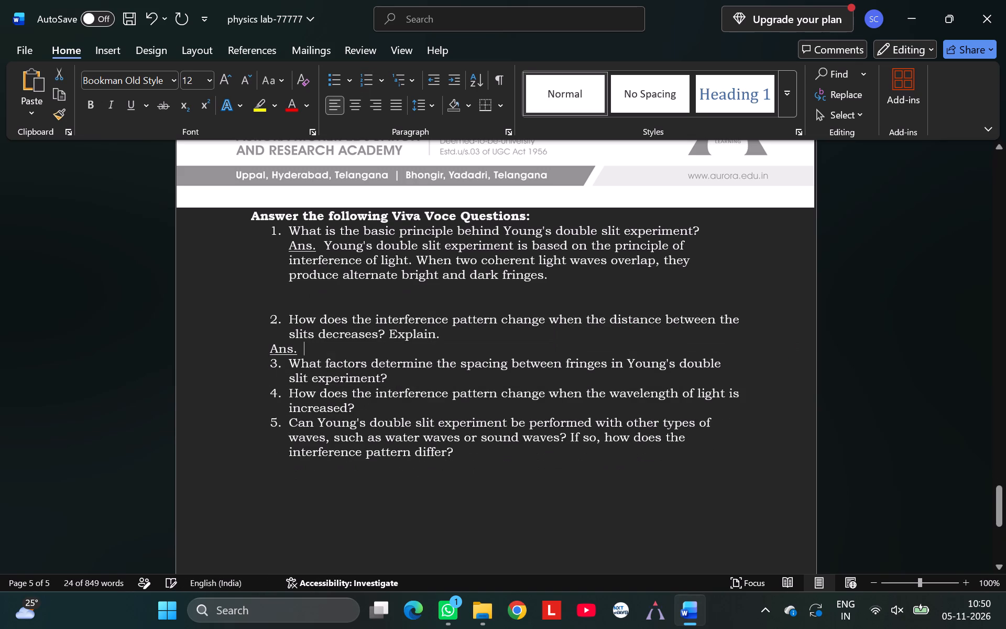
key("ctrl+v")
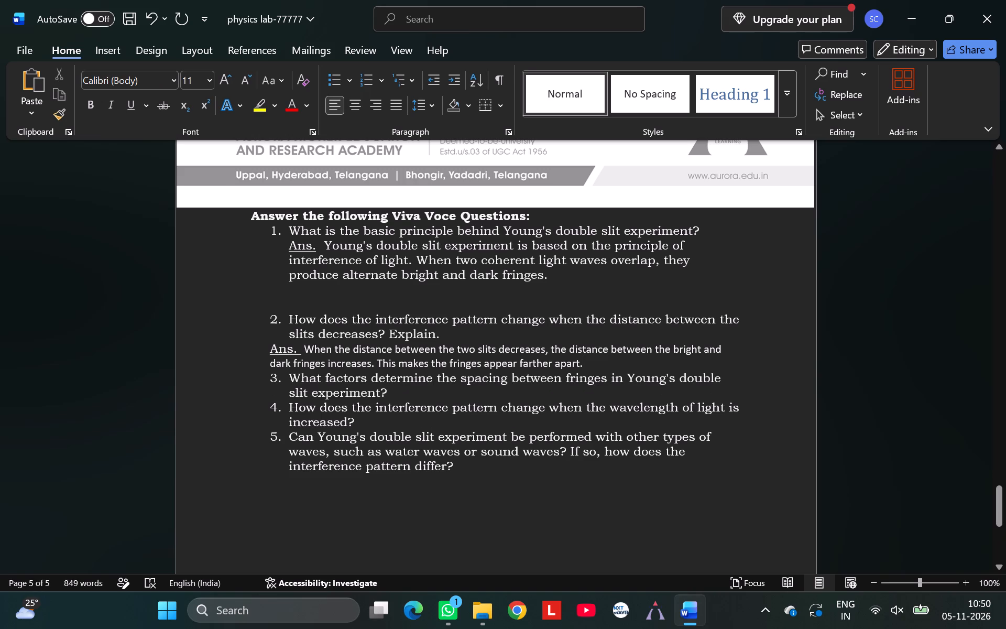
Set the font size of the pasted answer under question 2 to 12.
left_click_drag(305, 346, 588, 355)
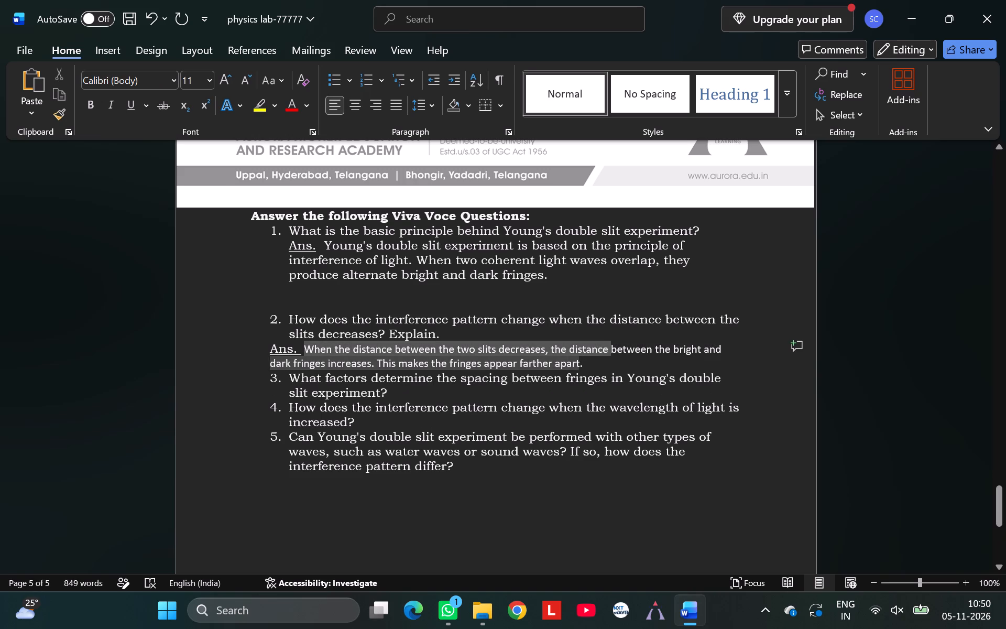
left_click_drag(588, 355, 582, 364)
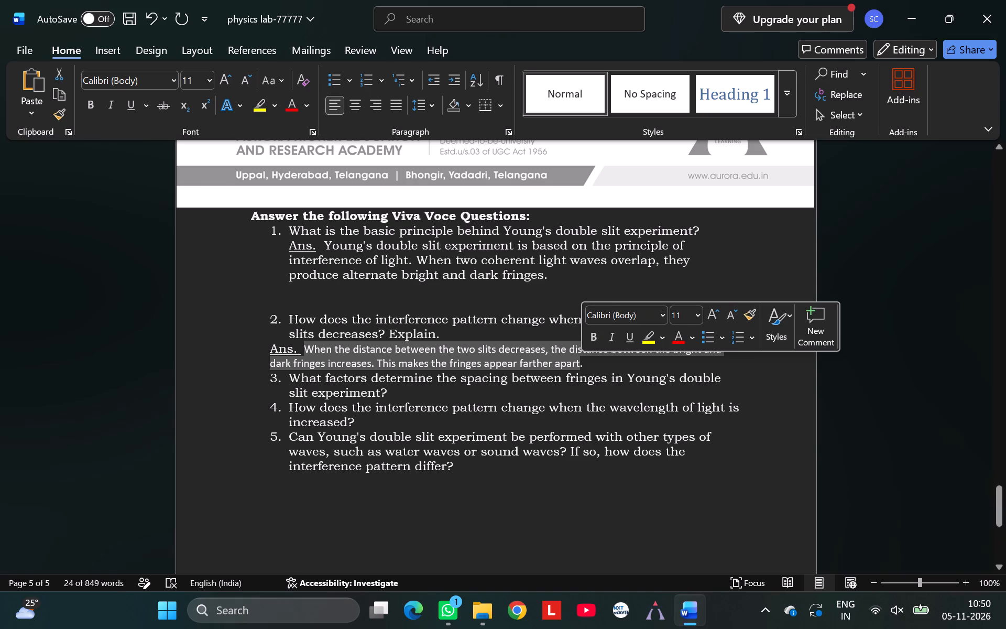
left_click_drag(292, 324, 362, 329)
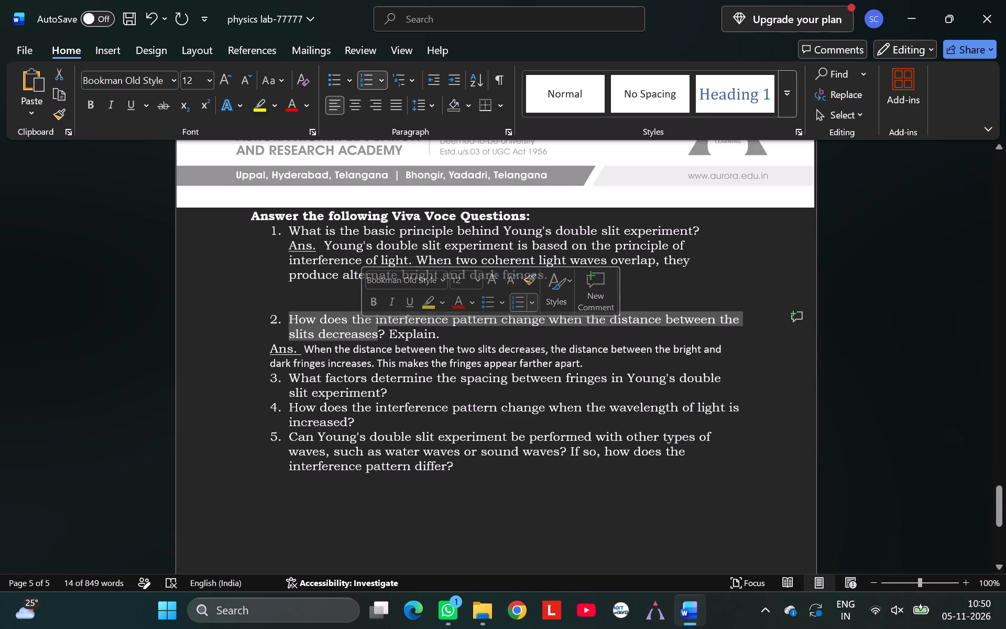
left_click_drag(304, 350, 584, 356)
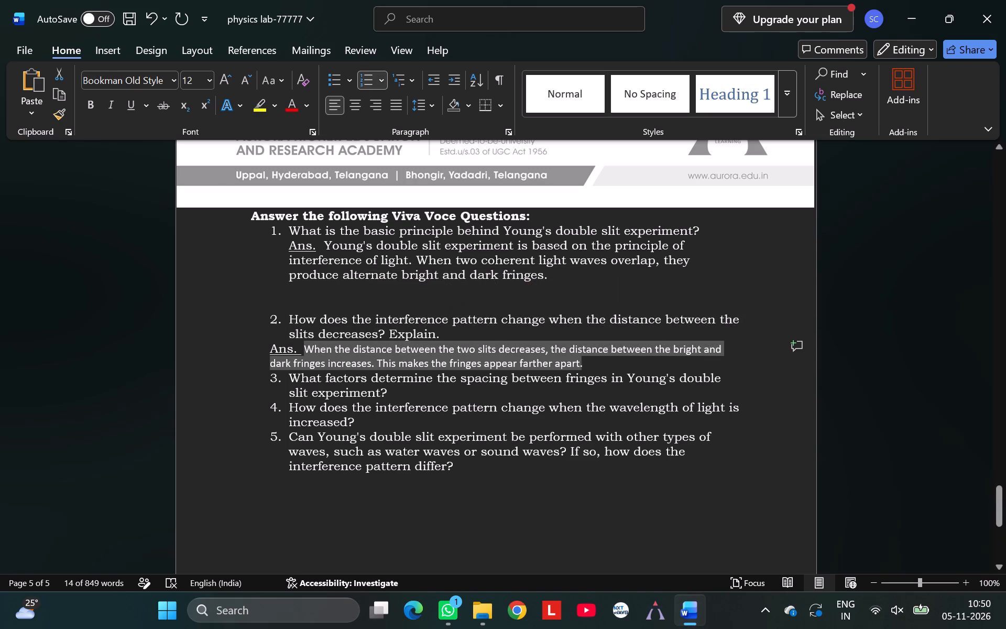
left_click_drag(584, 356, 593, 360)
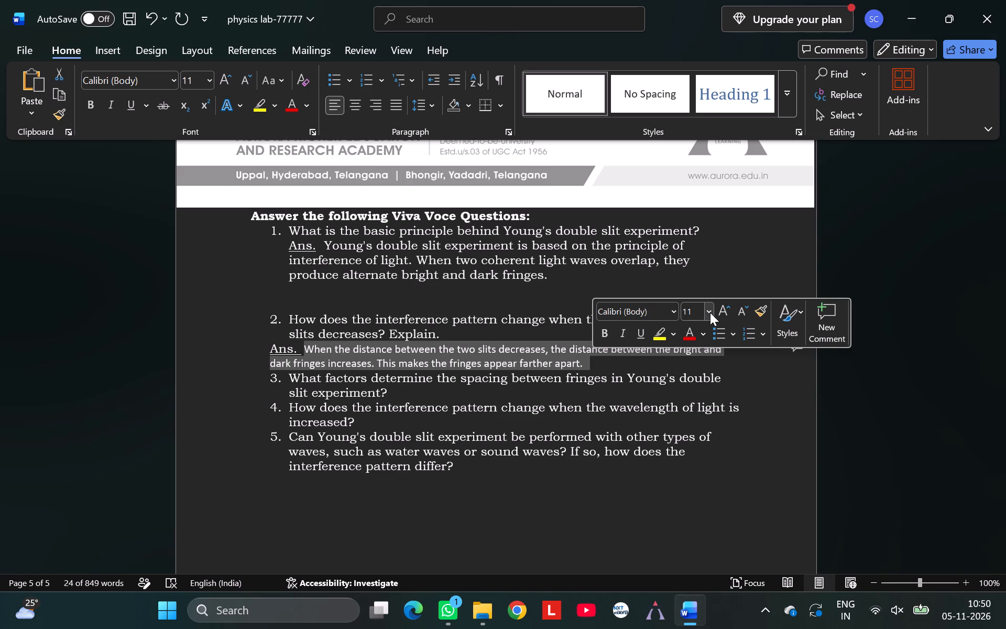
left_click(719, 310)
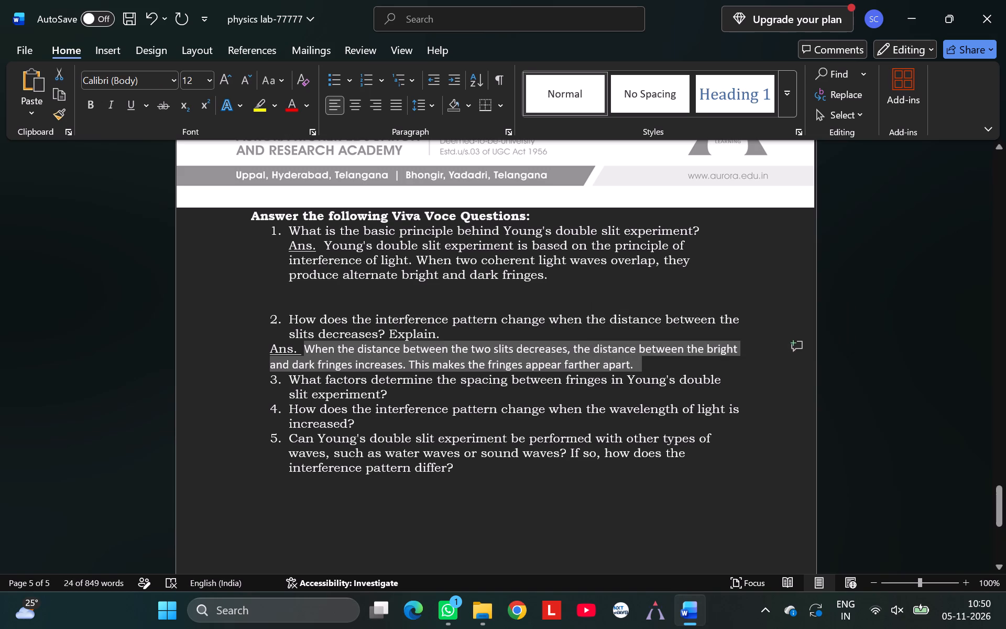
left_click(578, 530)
Add an empty line after the answer to question 2.
left_click(657, 368)
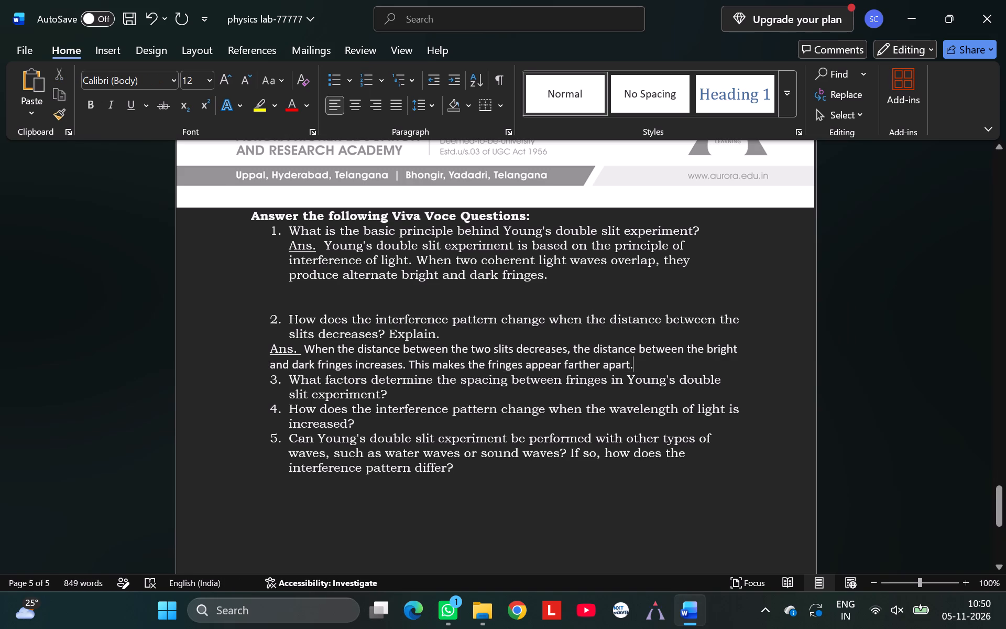
key("Return")
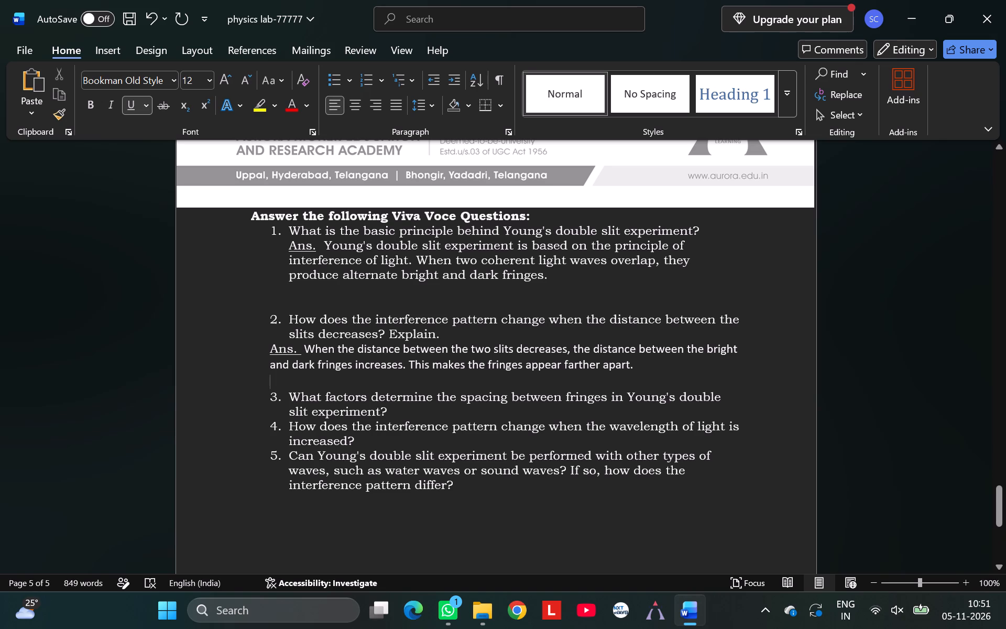
Set the font size of the whole answer text after the "Ans." label of question 2 to 14.
left_click_drag(304, 348, 647, 369)
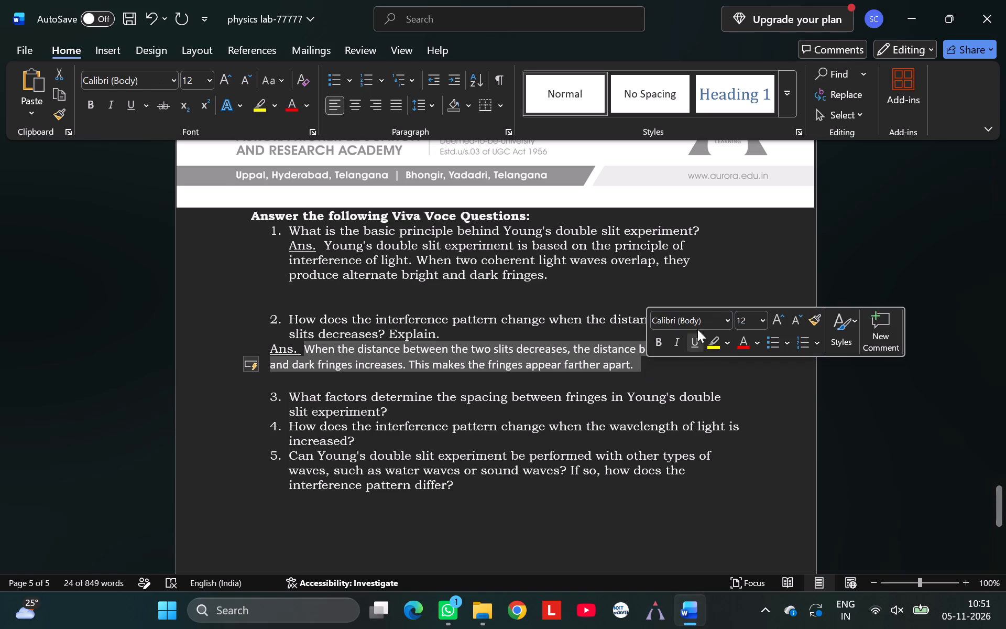
left_click(780, 323)
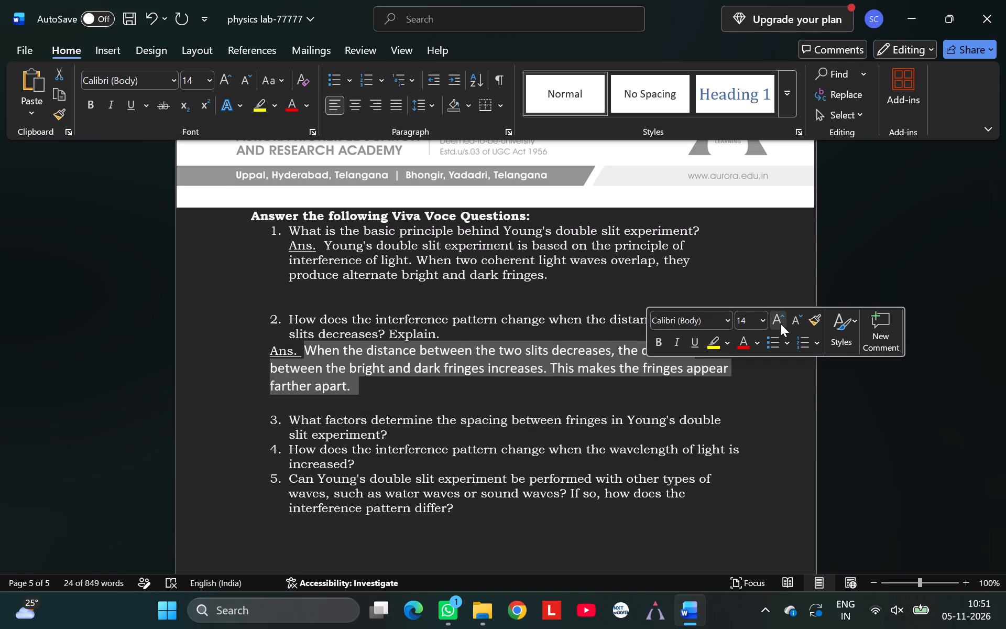
left_click(766, 441)
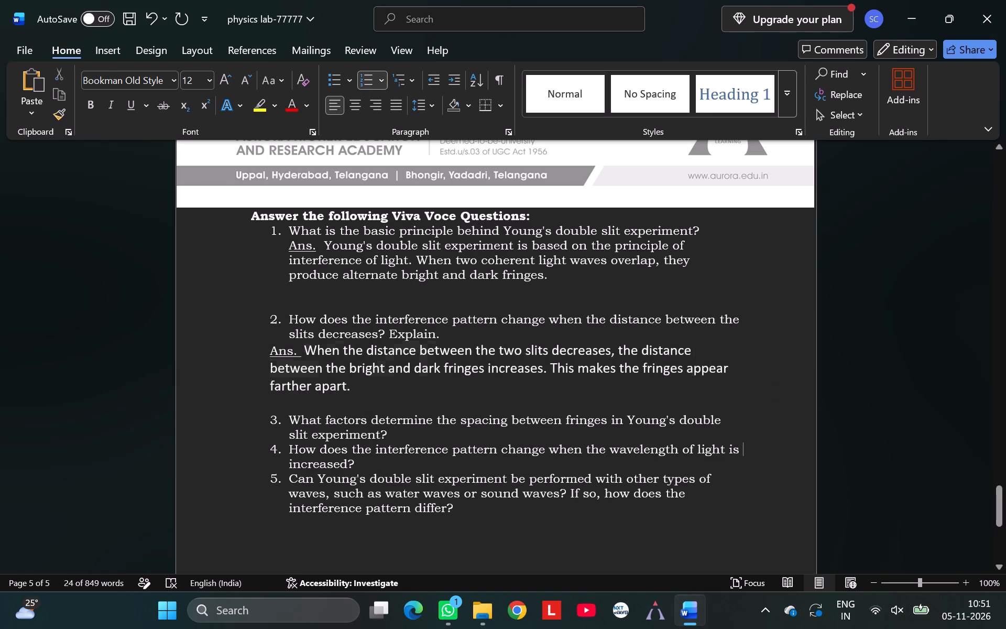
Examine the font and size used in question 1, its answer and question 2 for comparison.
scroll(766, 441, "down", 1)
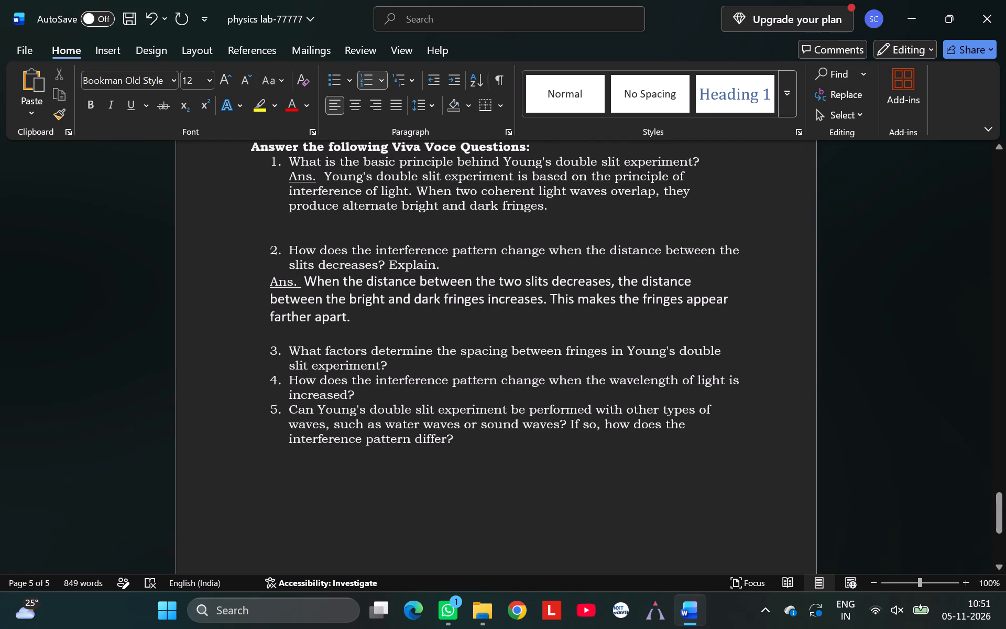
scroll(766, 441, "down", 2)
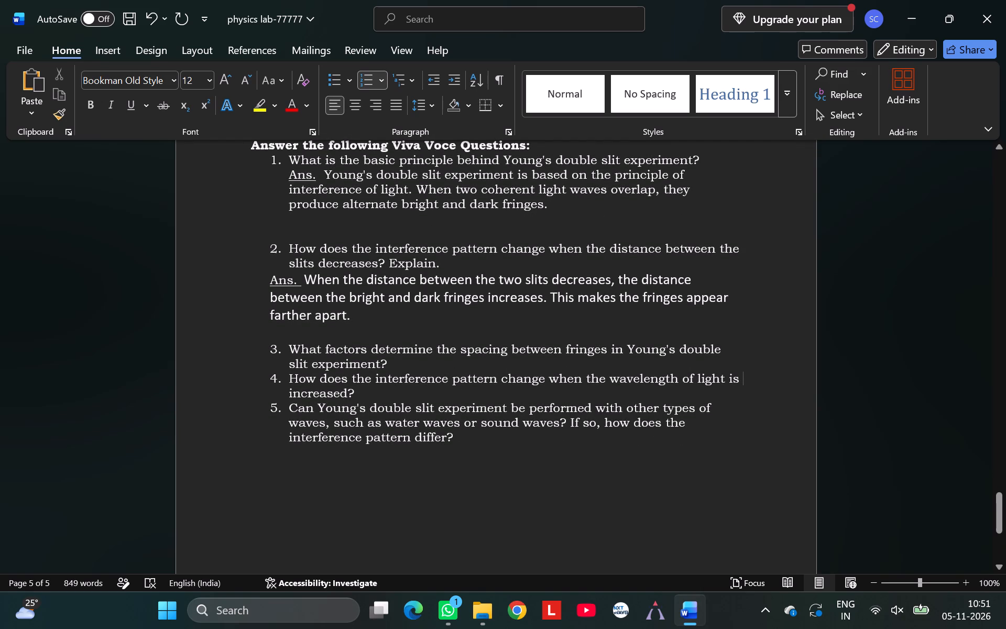
left_click_drag(329, 172, 412, 183)
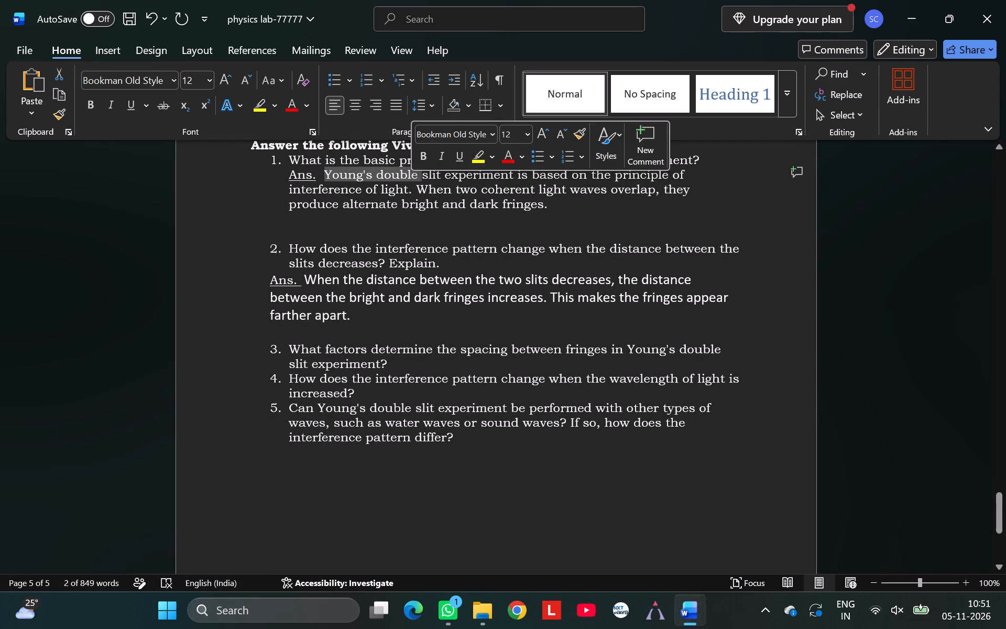
left_click_drag(300, 159, 361, 161)
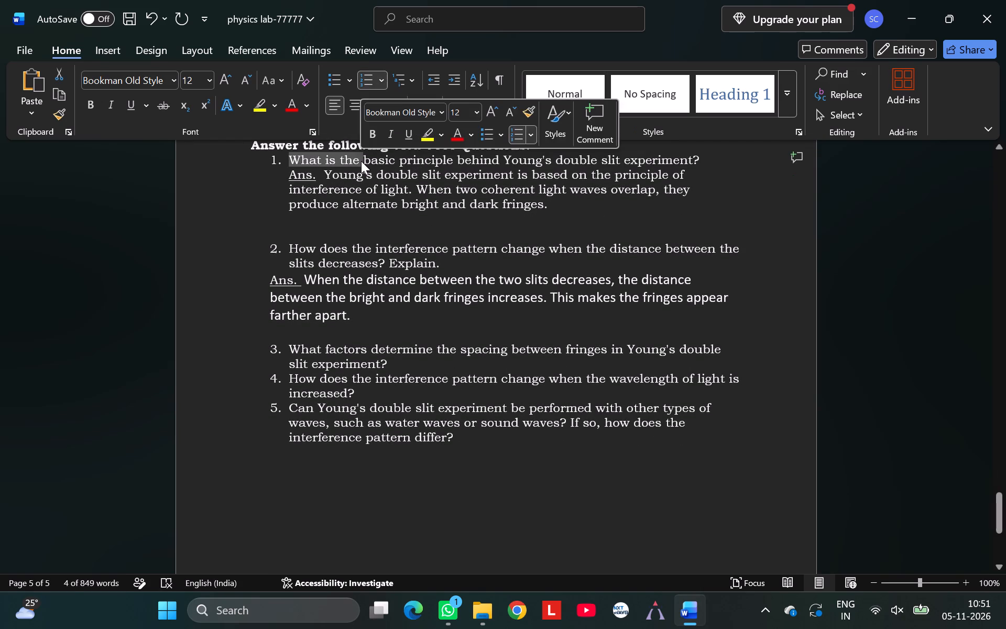
left_click_drag(345, 255, 424, 253)
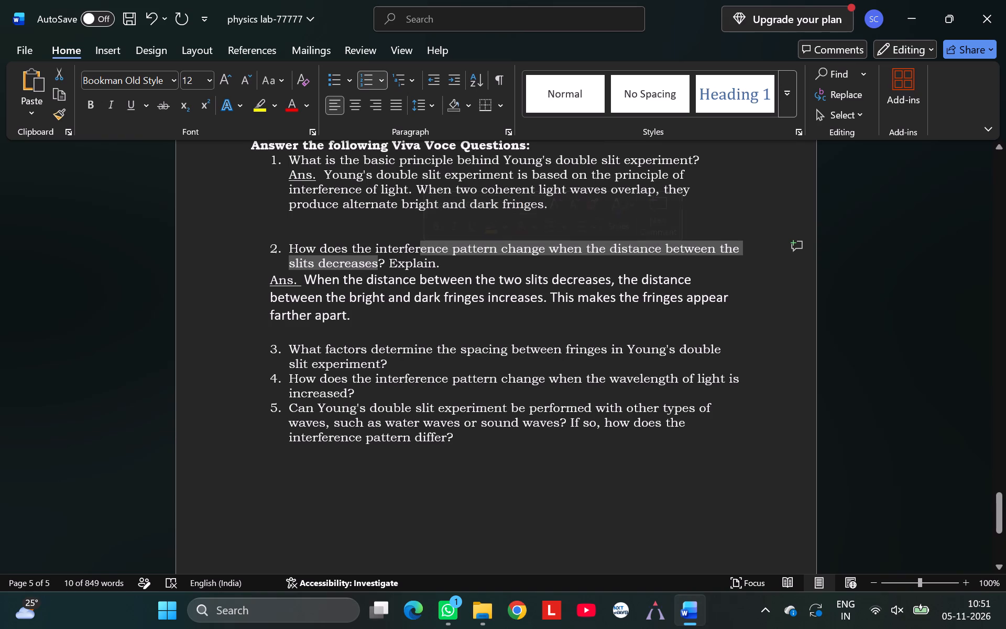
Set the font size of the words "the bright a" in the answer to question 2 to 12.
left_click_drag(338, 298, 401, 296)
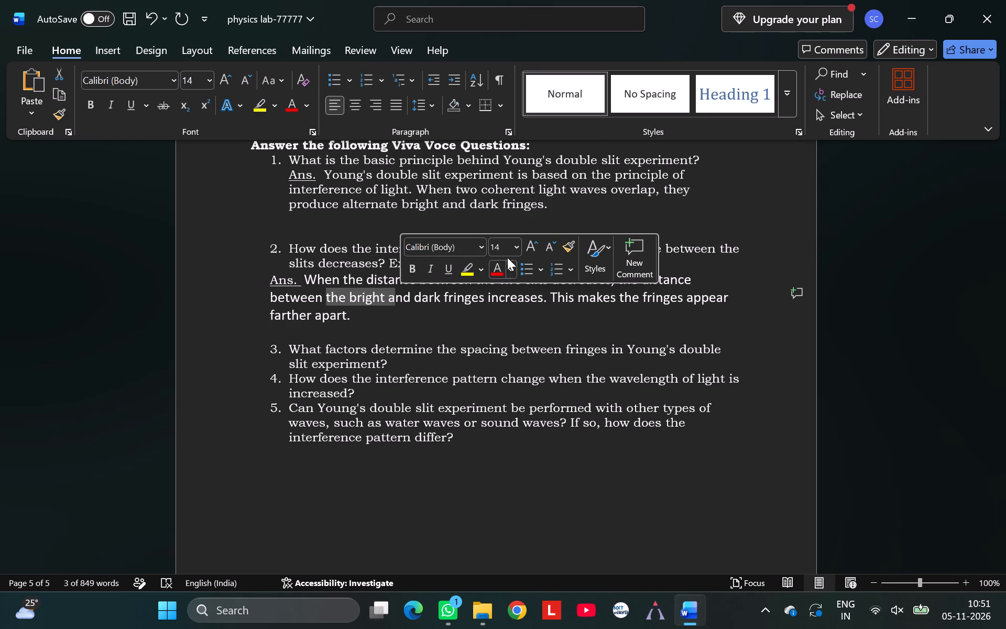
left_click(513, 247)
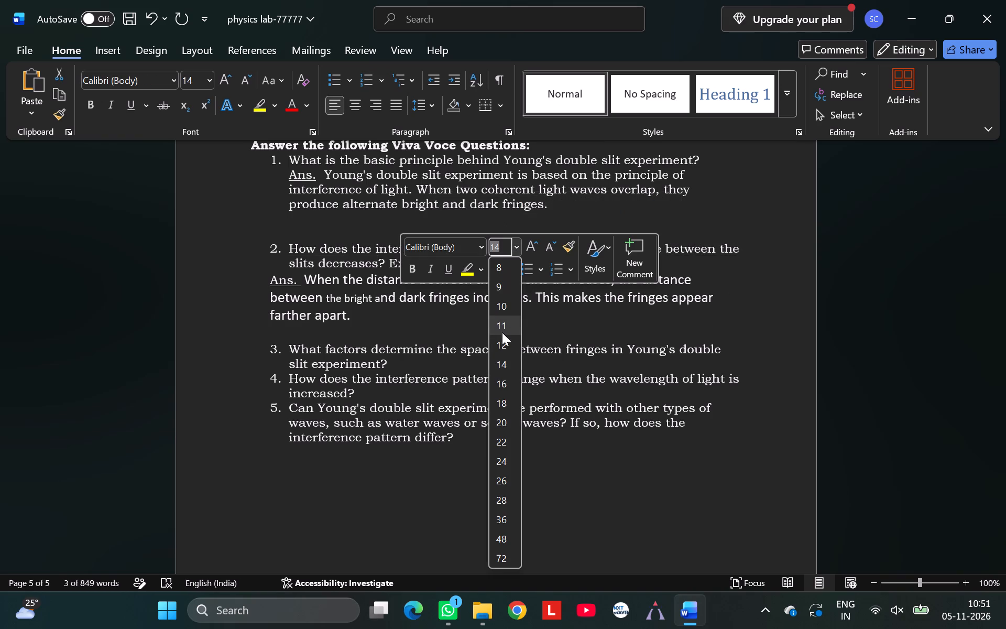
left_click(502, 340)
left_click(511, 316)
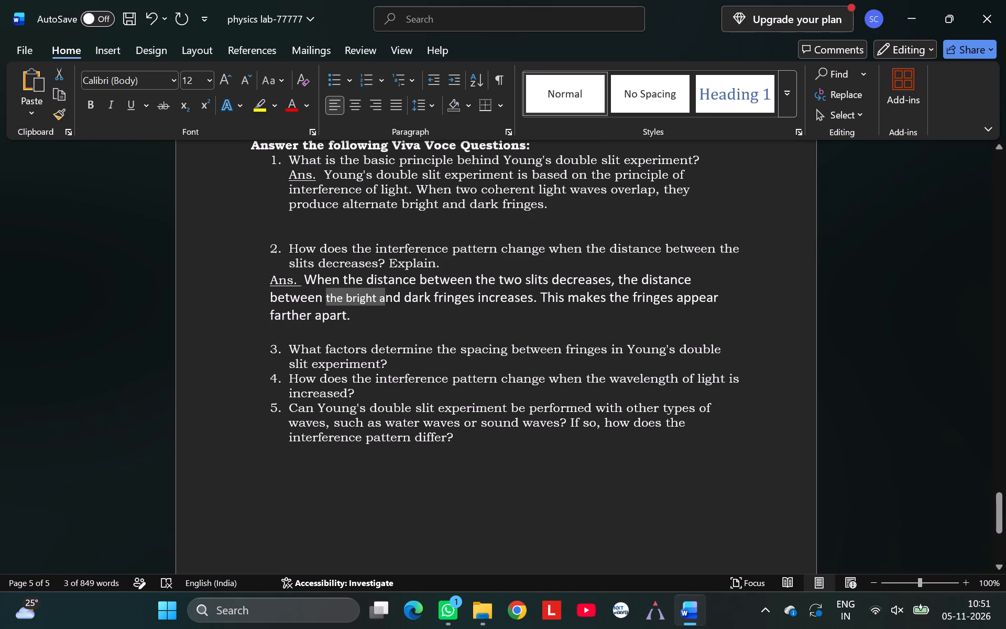
Add an unnumbered line with the label "Ans." directly below question 3.
scroll(511, 316, "down", 1)
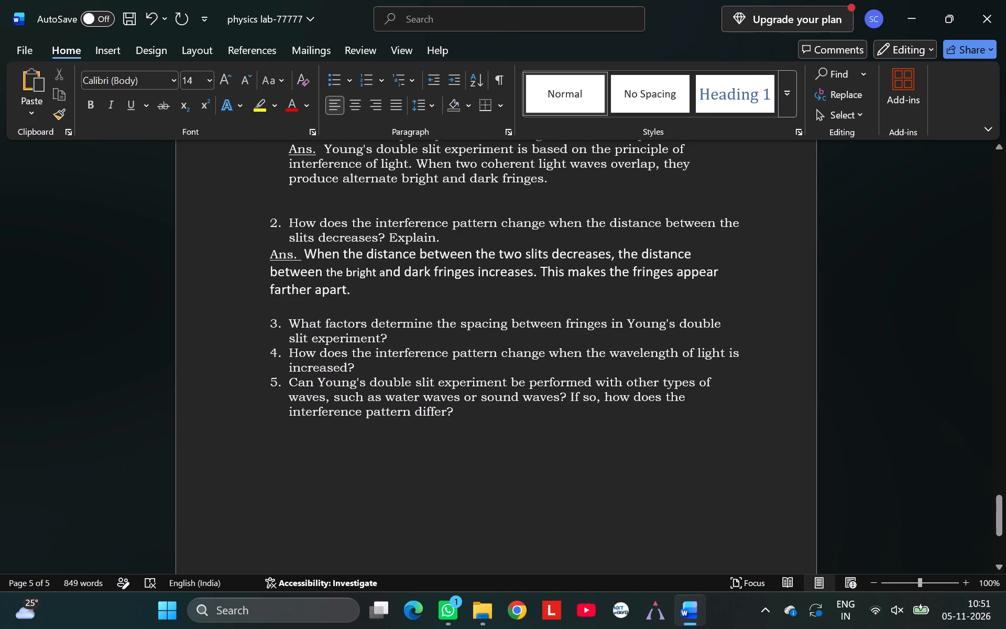
scroll(511, 316, "down", 2)
left_click(428, 272)
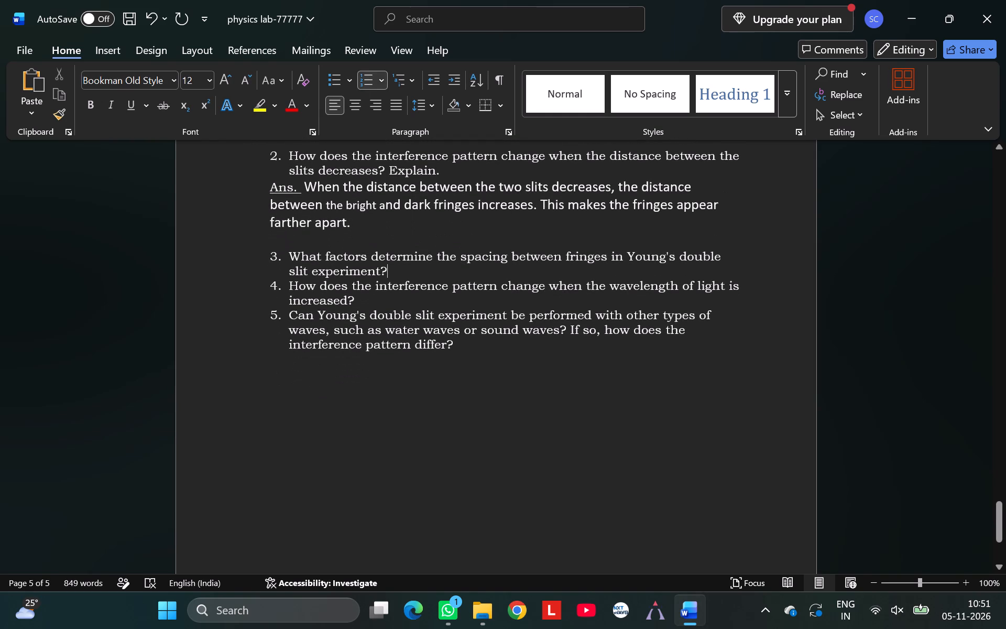
key("Return")
key("Left")
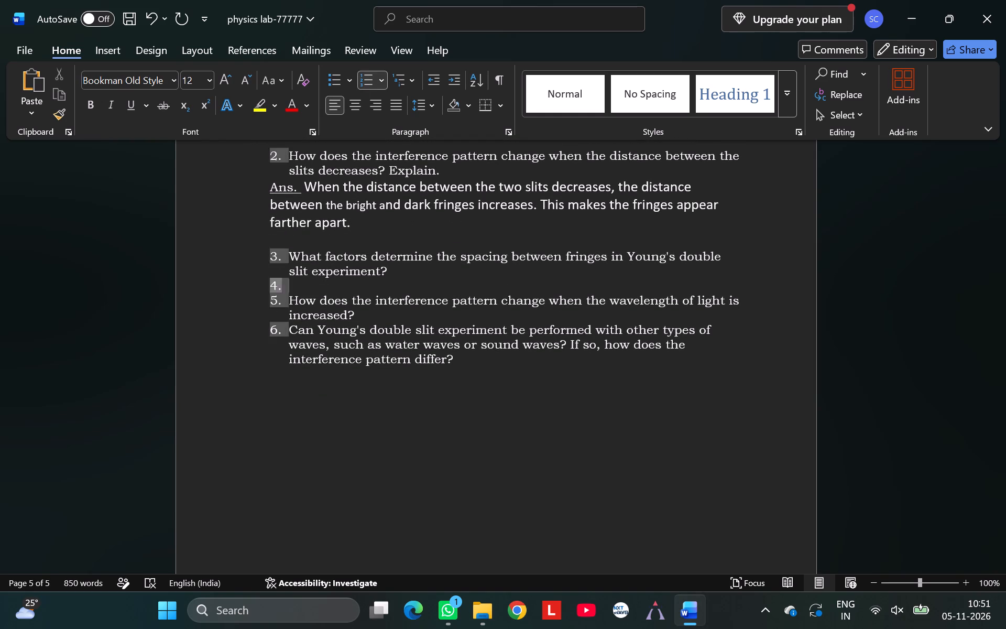
key("BackSpace")
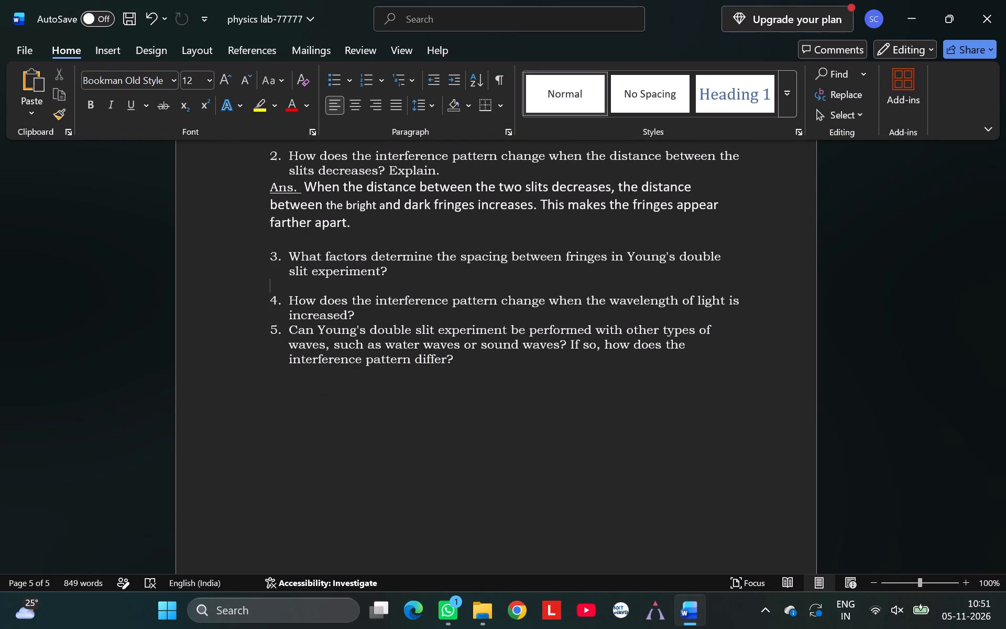
type("Ans")
key("shift+greater")
key("BackSpace")
key("period")
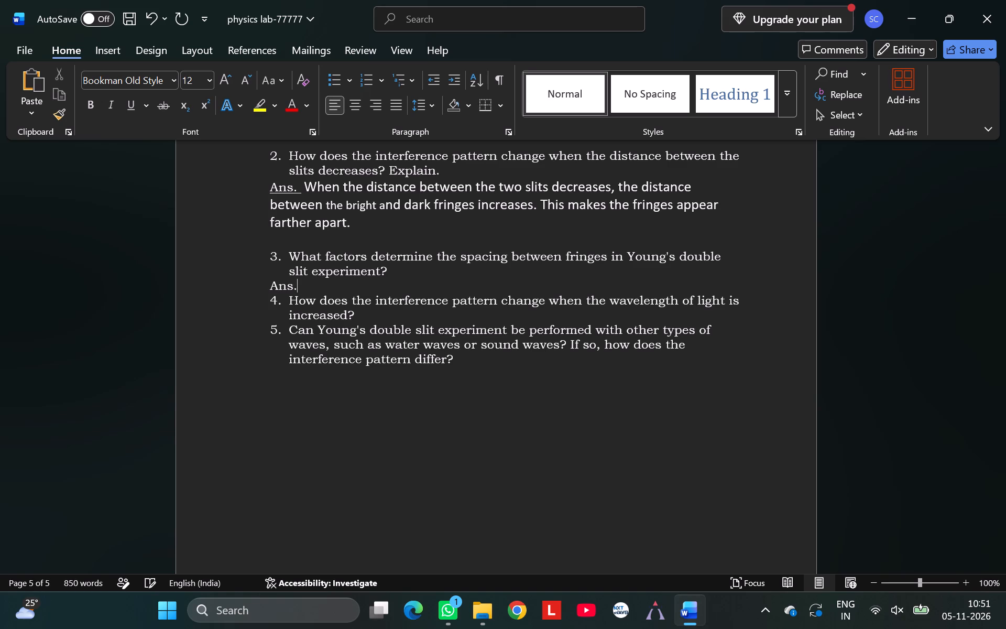
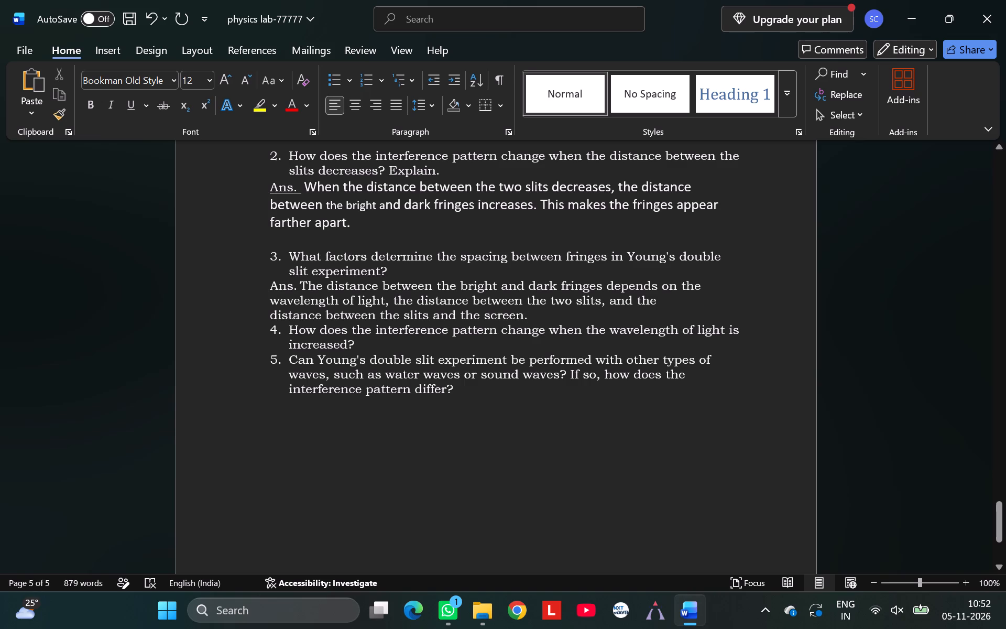
Insert a blank line between the answer to question 3 and question 4.
key("Return")
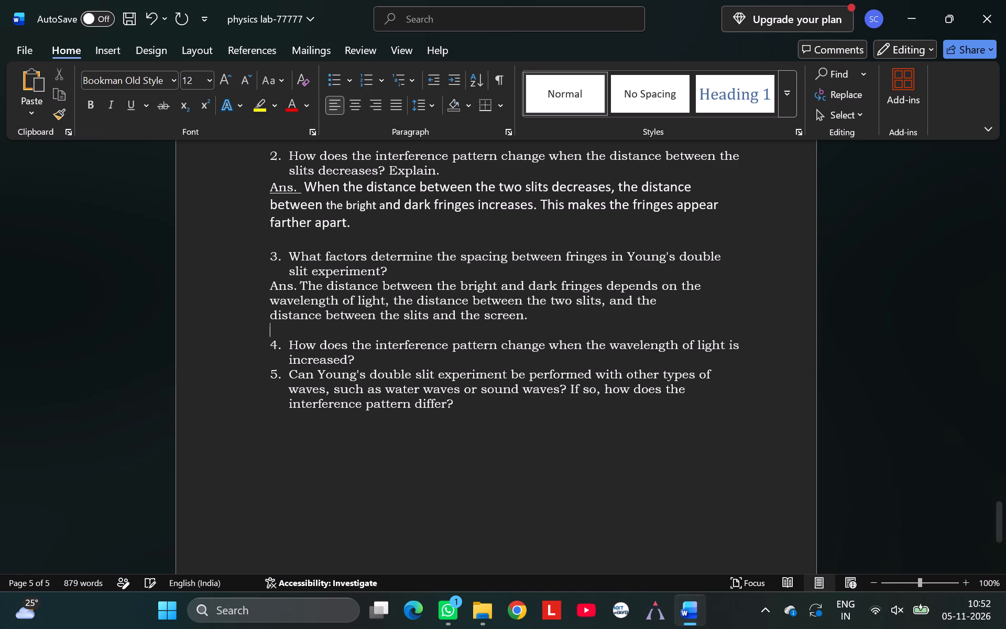
left_click(394, 352)
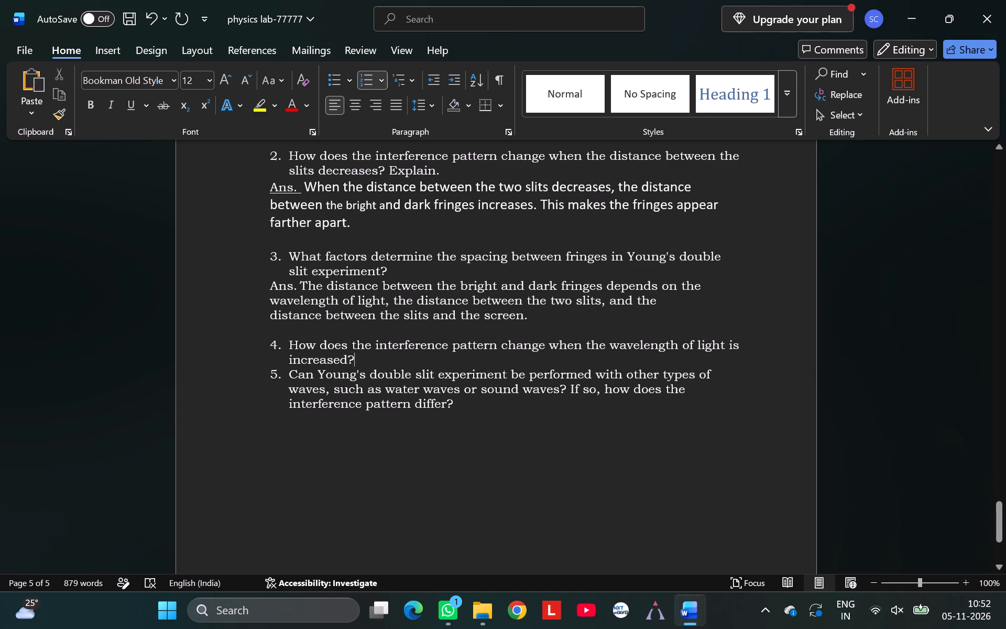
Underline the "Ans." label of the answer to question 3.
left_click_drag(264, 282, 296, 286)
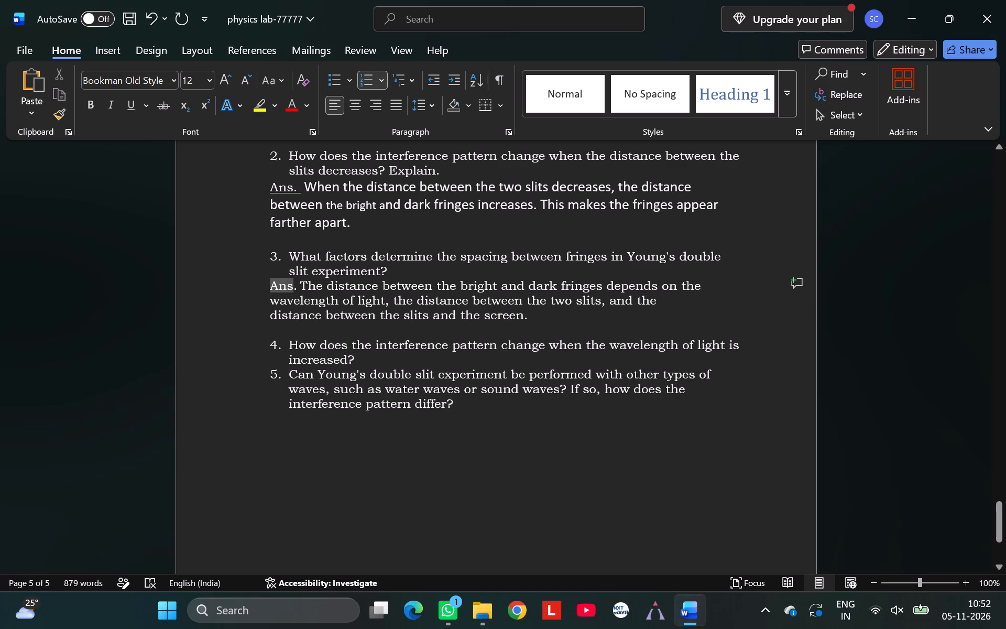
left_click_drag(296, 286, 297, 287)
left_click(344, 259)
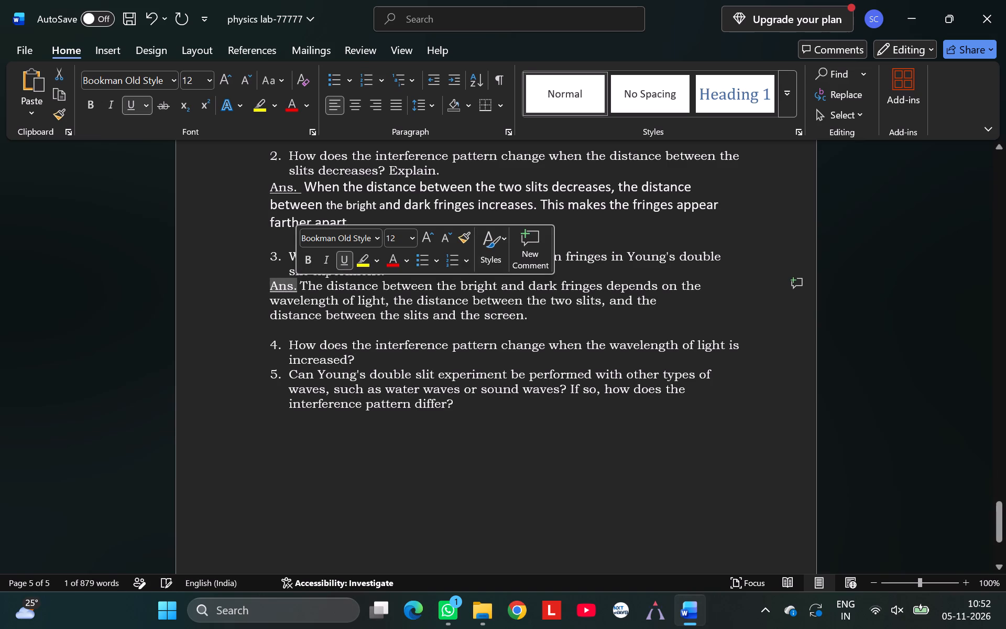
Add an unnumbered line with the label "Ans." directly below question 4.
left_click(393, 360)
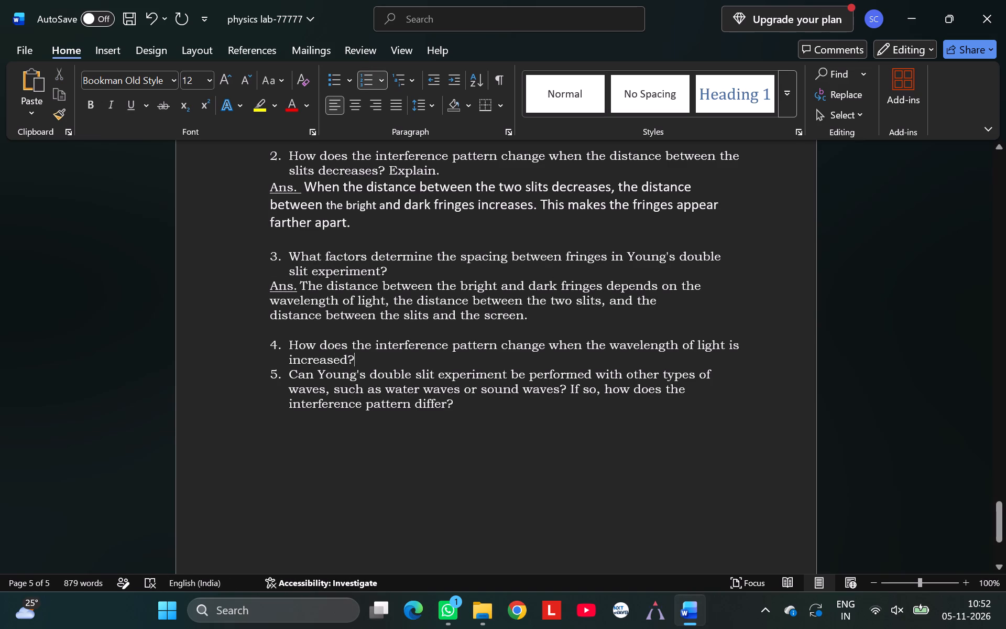
key("Return")
key("Left")
key("BackSpace")
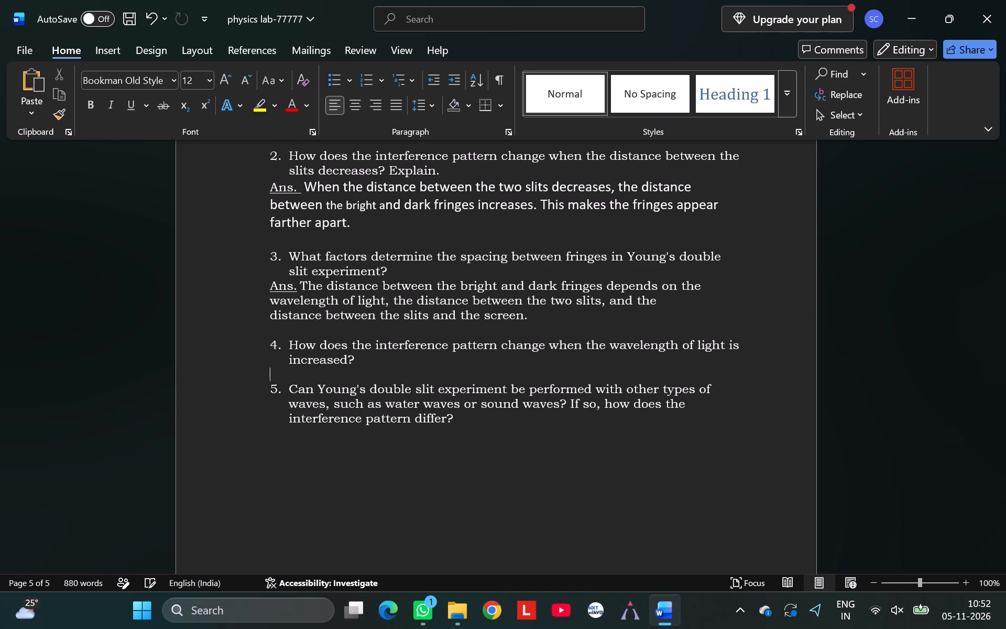
type("Ans.")
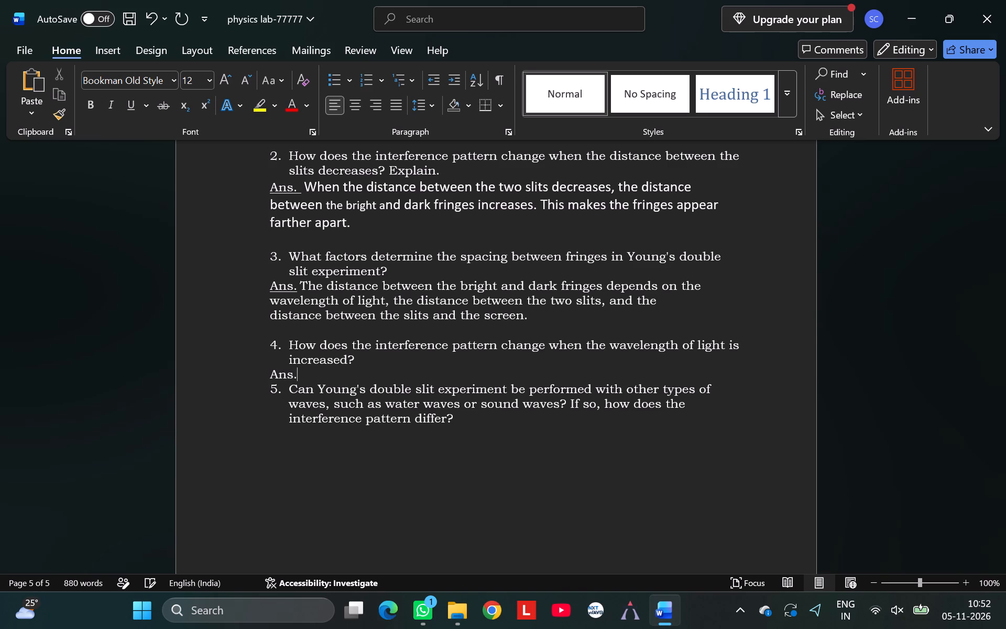
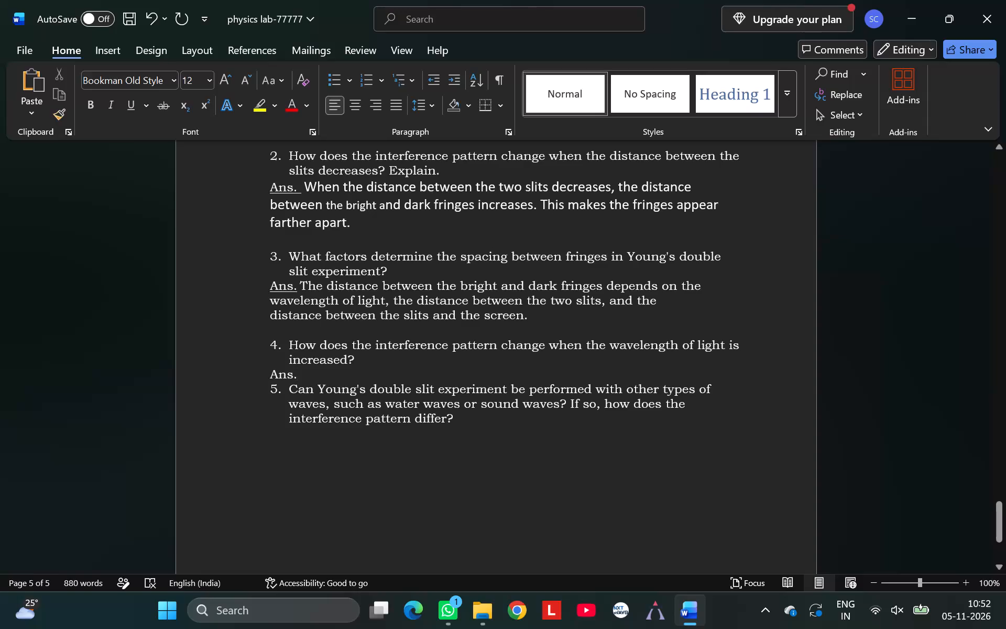
Paste the copied answer about fringe spacing increasing with the wavelength of light after the "Ans." label under question 4.
key("ctrl+v")
Insert a blank line between the answer to question 4 and question 5.
scroll(455, 307, "up", 3)
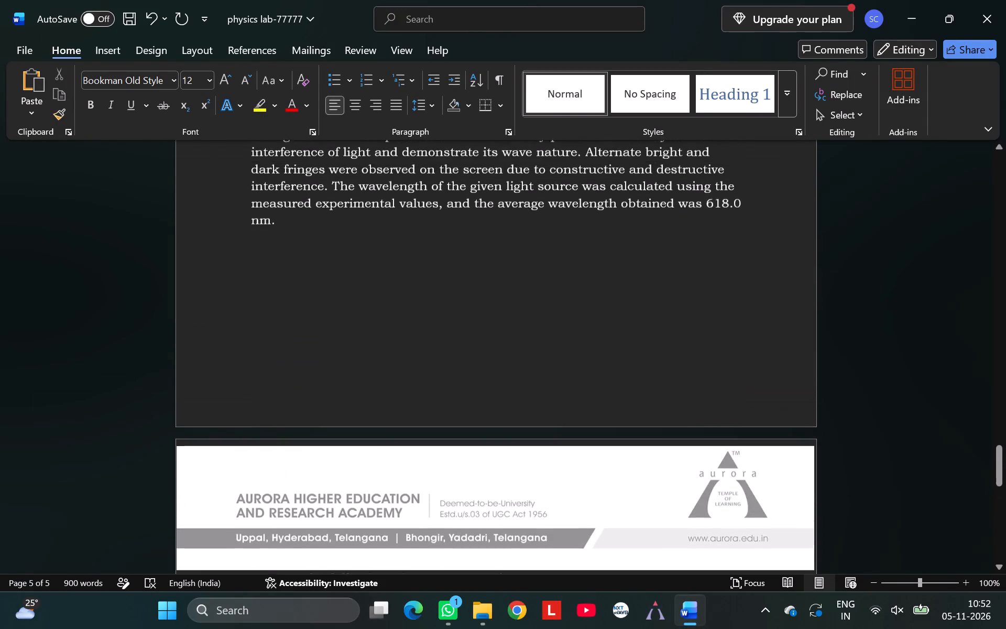
scroll(455, 307, "up", 6)
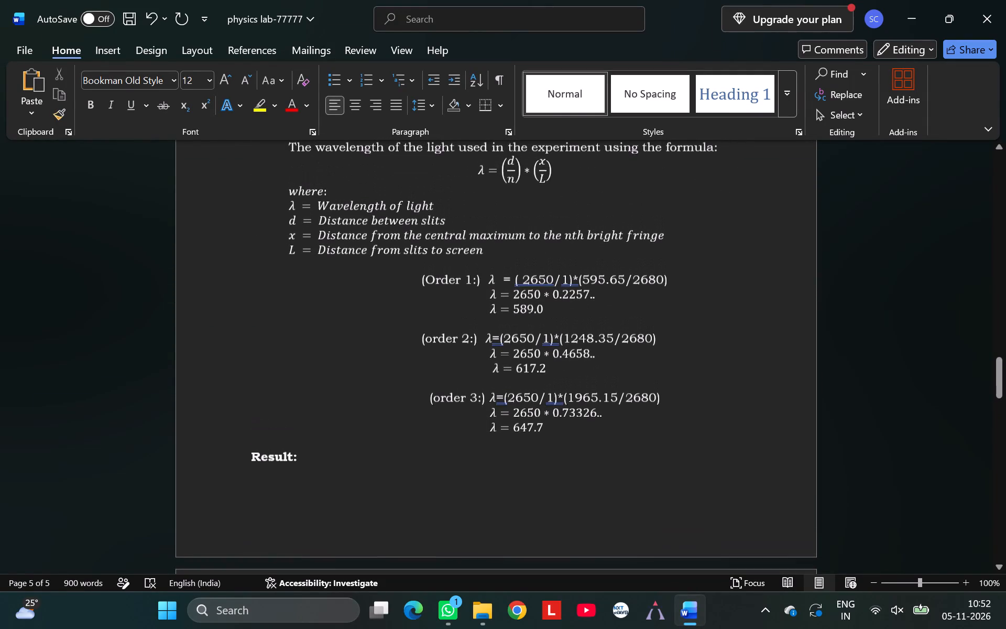
scroll(455, 307, "down", 1)
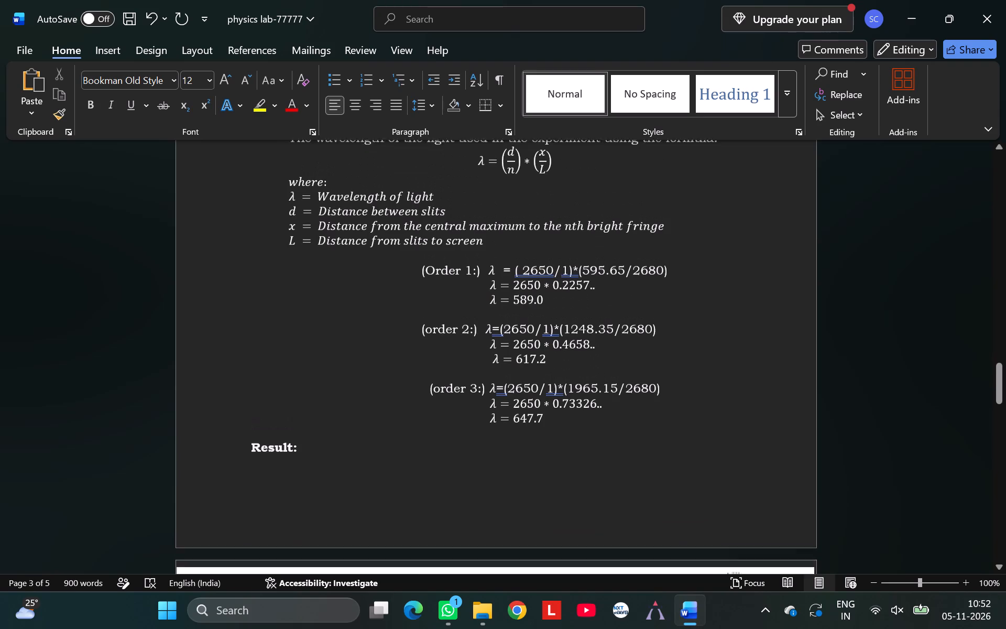
scroll(455, 307, "down", 10)
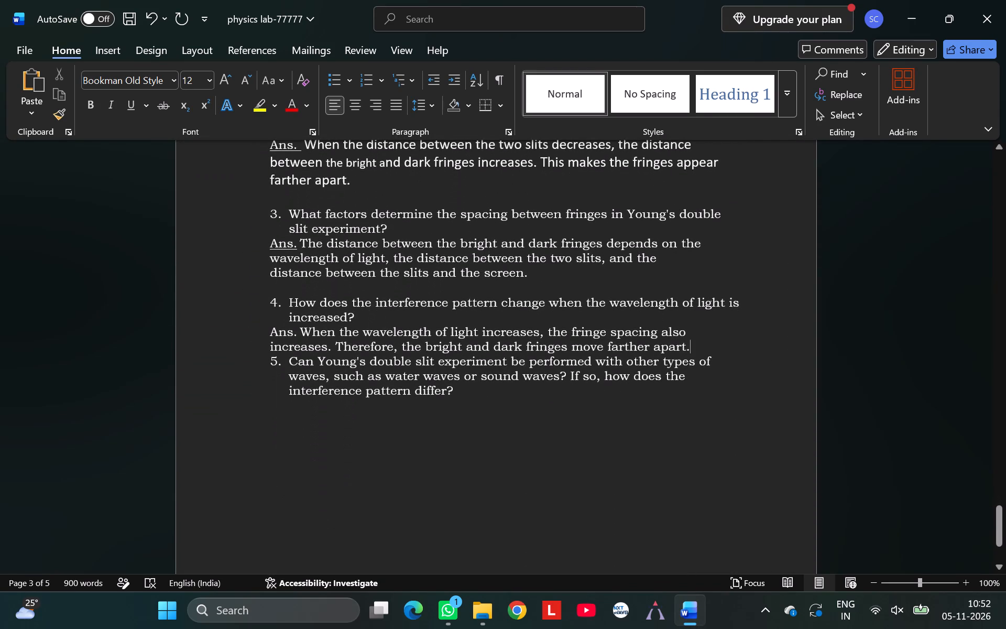
key("Return")
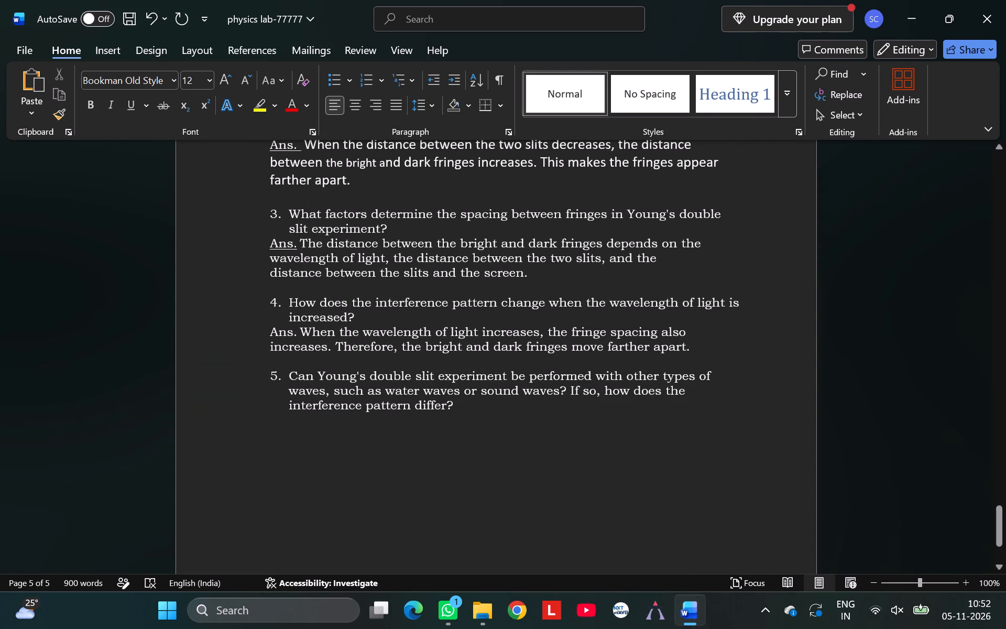
Underline the "Ans." label of the answer to question 4.
left_click_drag(270, 329, 300, 326)
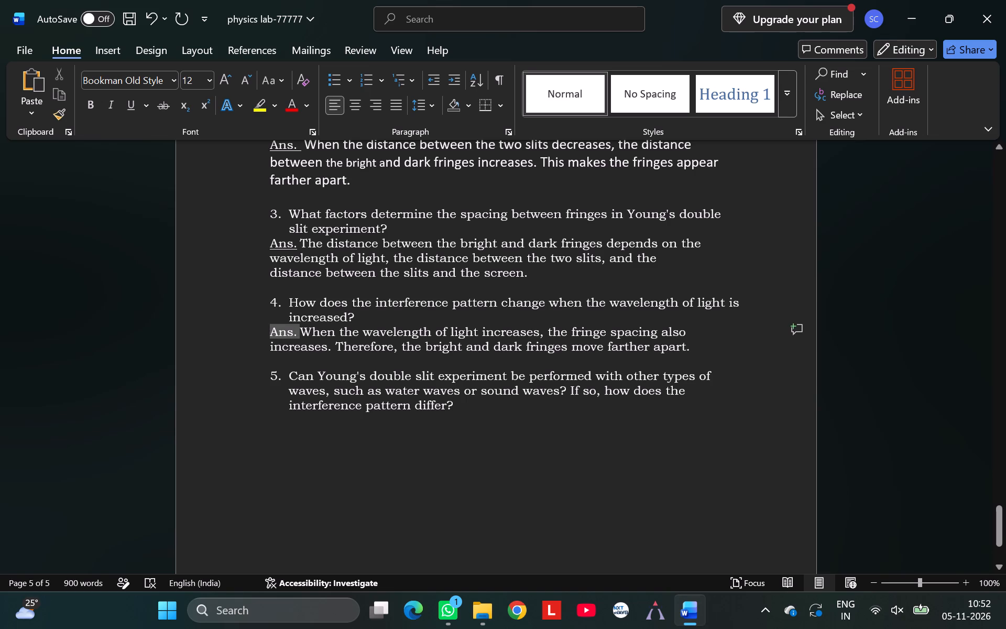
left_click_drag(300, 326, 297, 326)
left_click(345, 290)
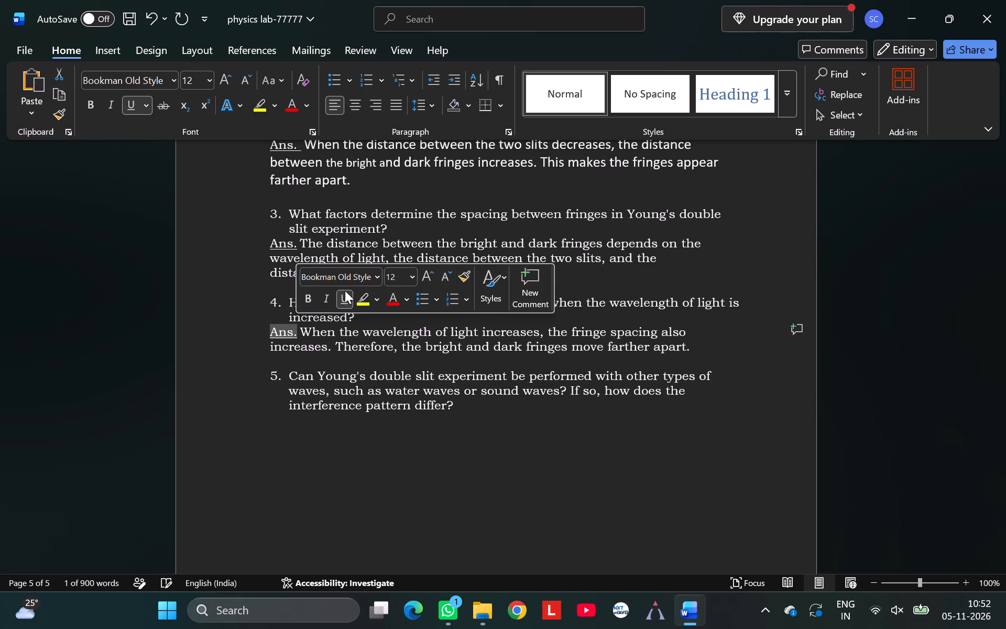
Add an unnumbered line with the label "Ans." directly below question 5.
left_click(481, 409)
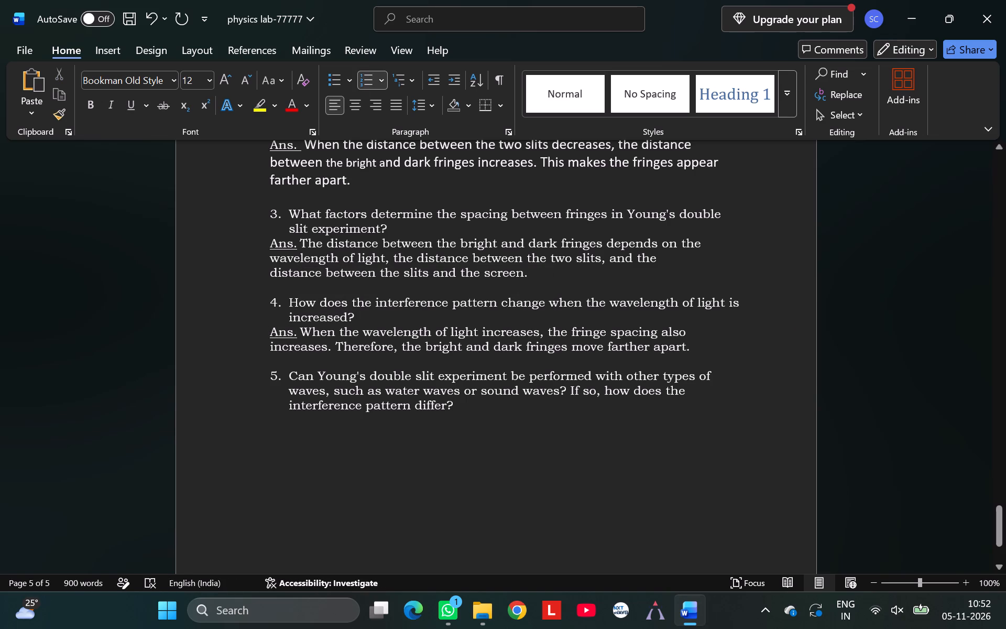
key("Return")
key("Left")
key("BackSpace")
key("Right")
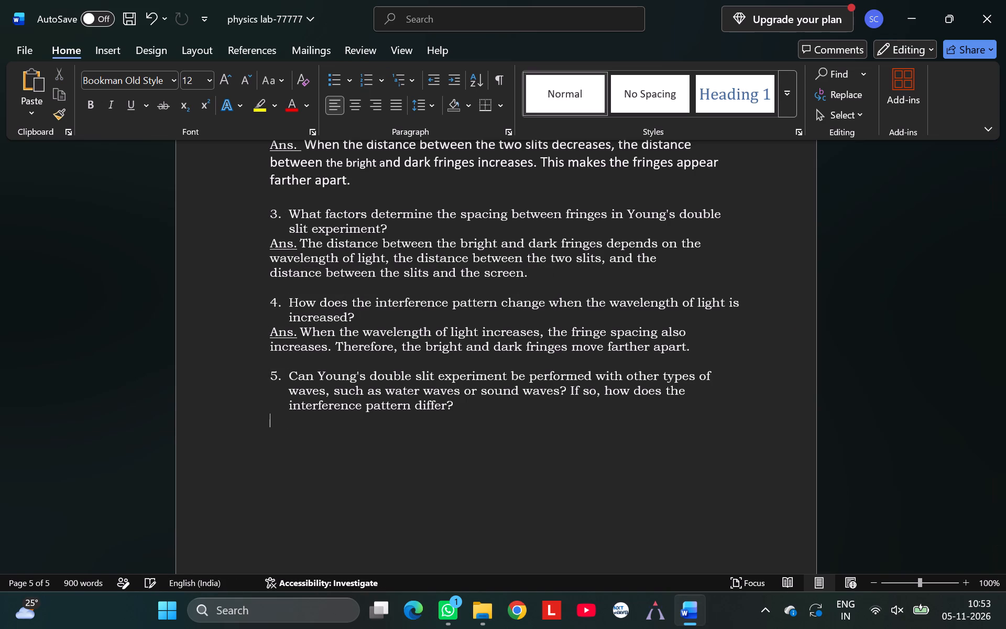
key("Right")
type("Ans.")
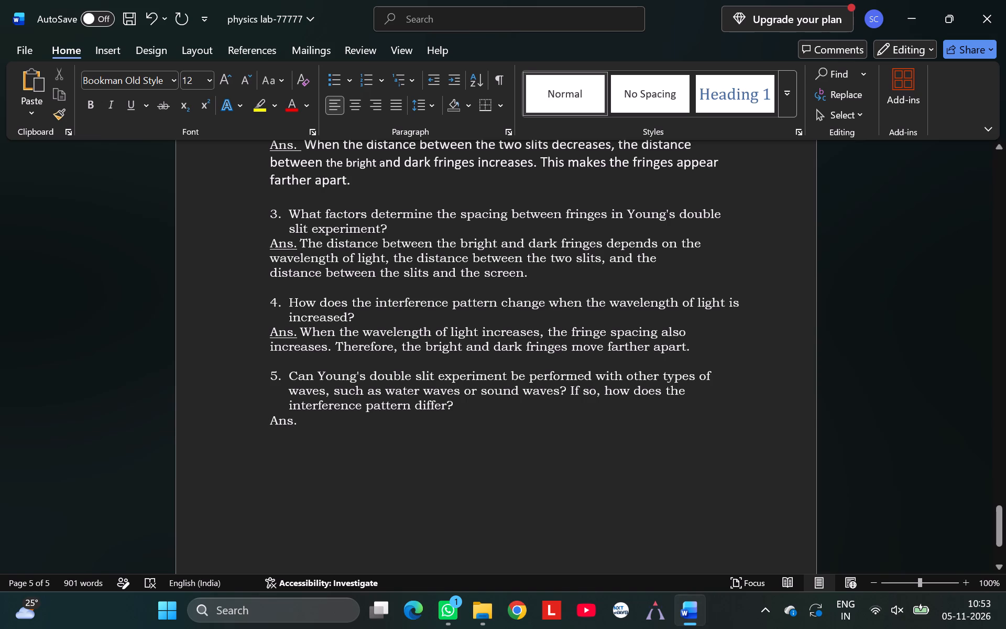
Switch to WhatsApp to get the answer text for question 5.
left_click(468, 612)
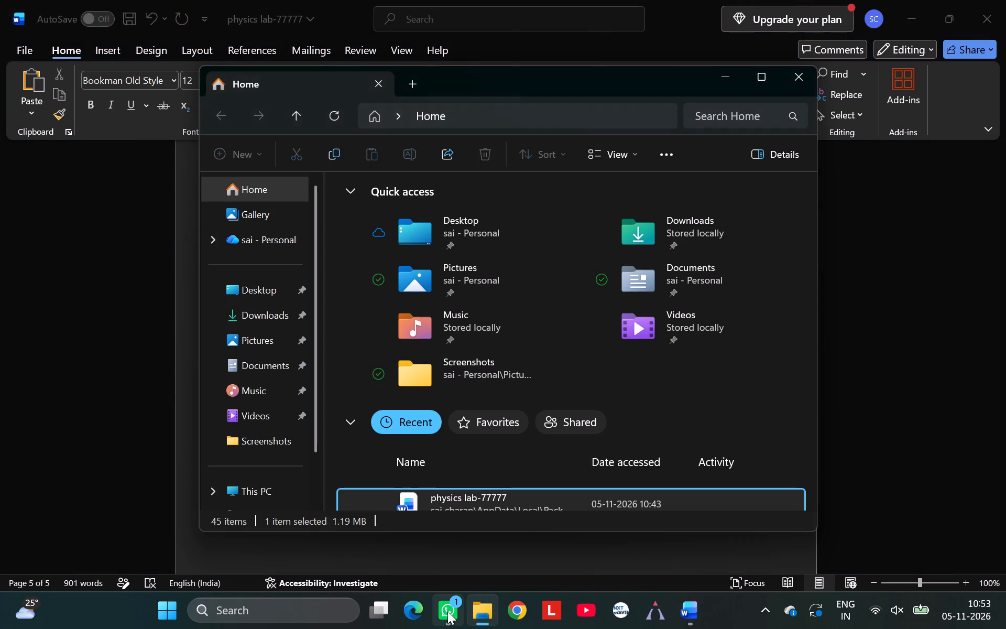
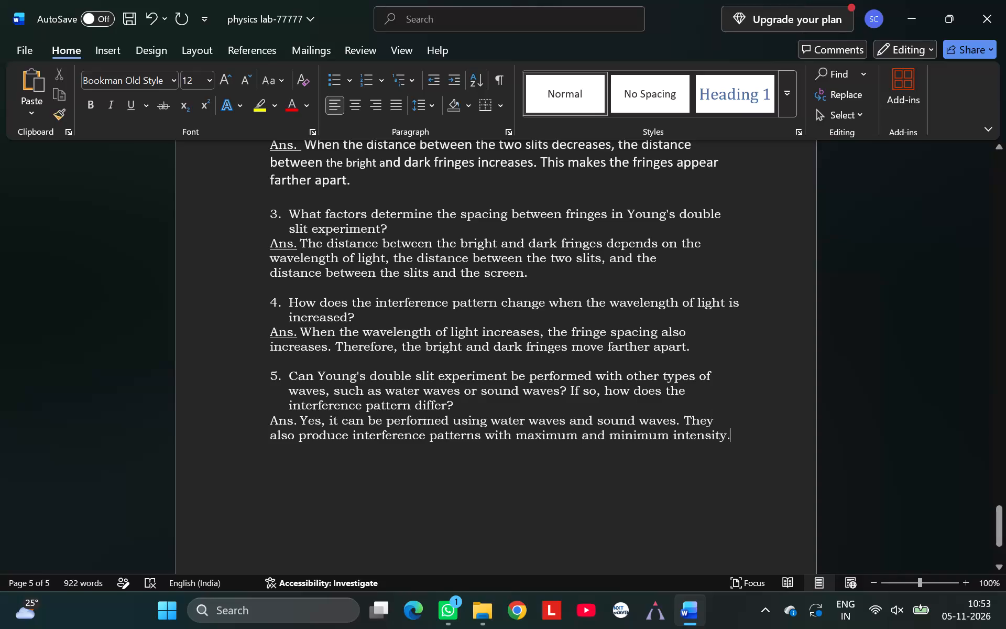
Underline the "Ans" label of the answer to question 5.
left_click_drag(294, 417, 243, 420)
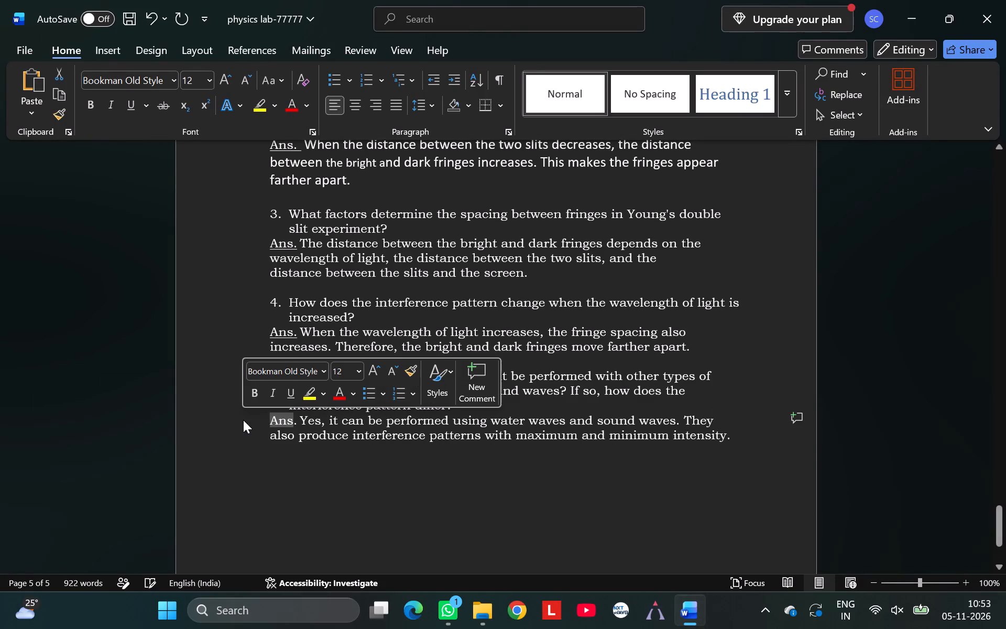
left_click(294, 395)
left_click(333, 494)
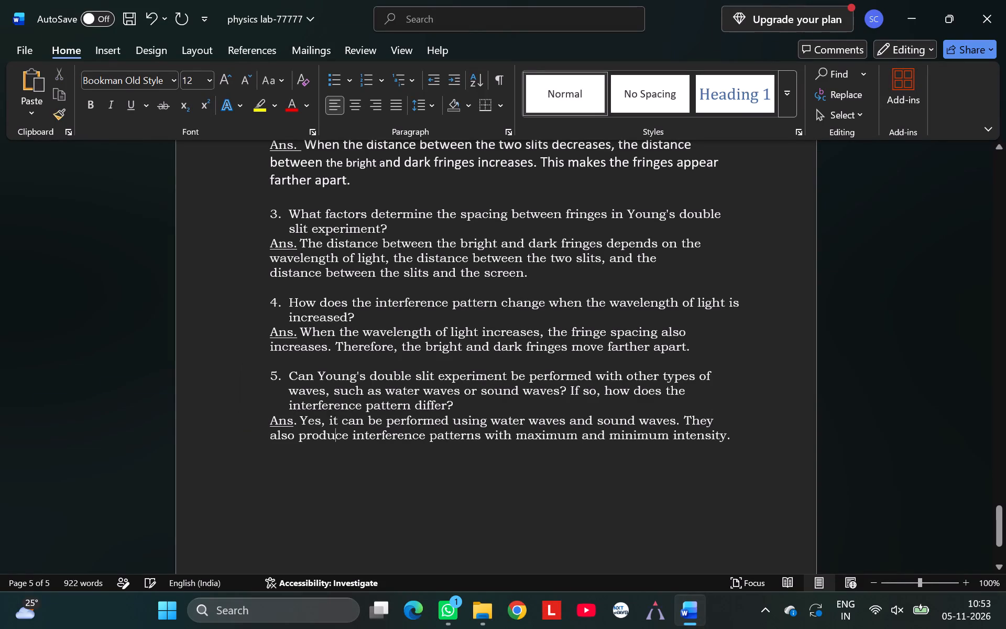
Save the lab report document.
scroll(452, 431, "up", 2)
scroll(452, 431, "down", 1, "ctrl")
scroll(452, 431, "up", 1, "ctrl")
scroll(452, 431, "up", 3)
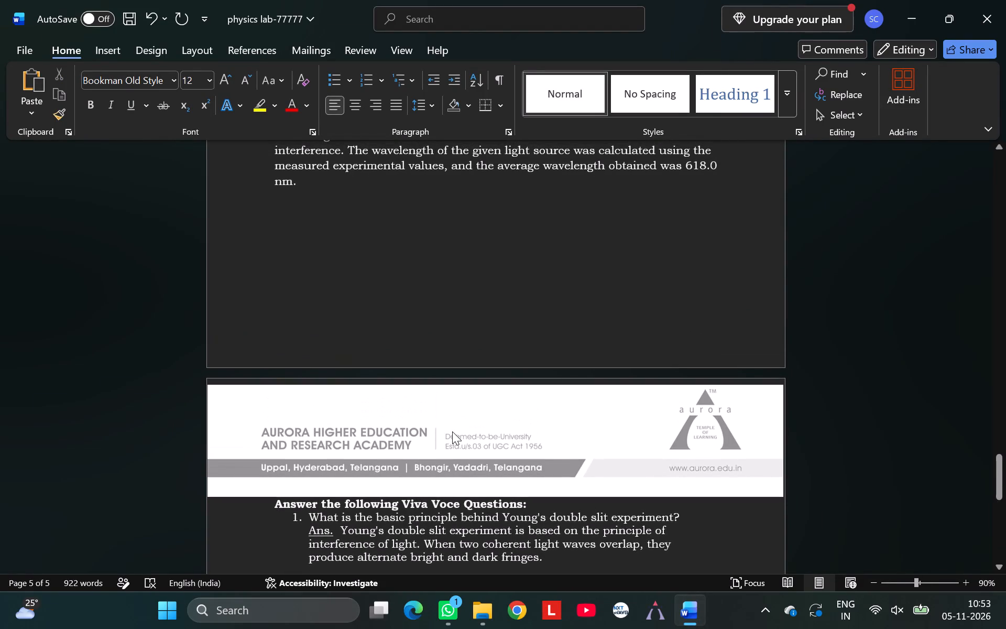
left_click(123, 18)
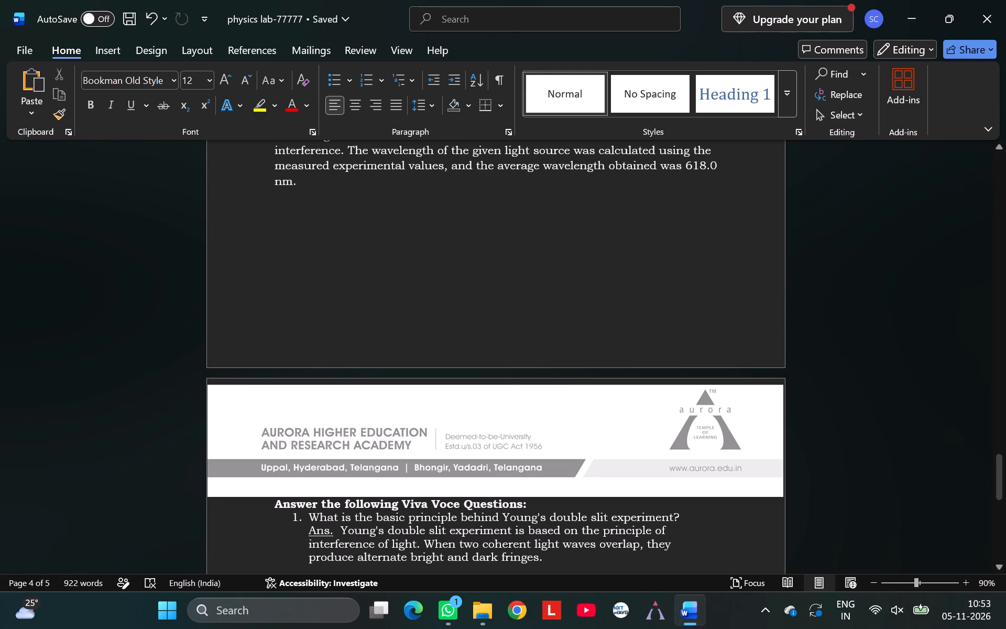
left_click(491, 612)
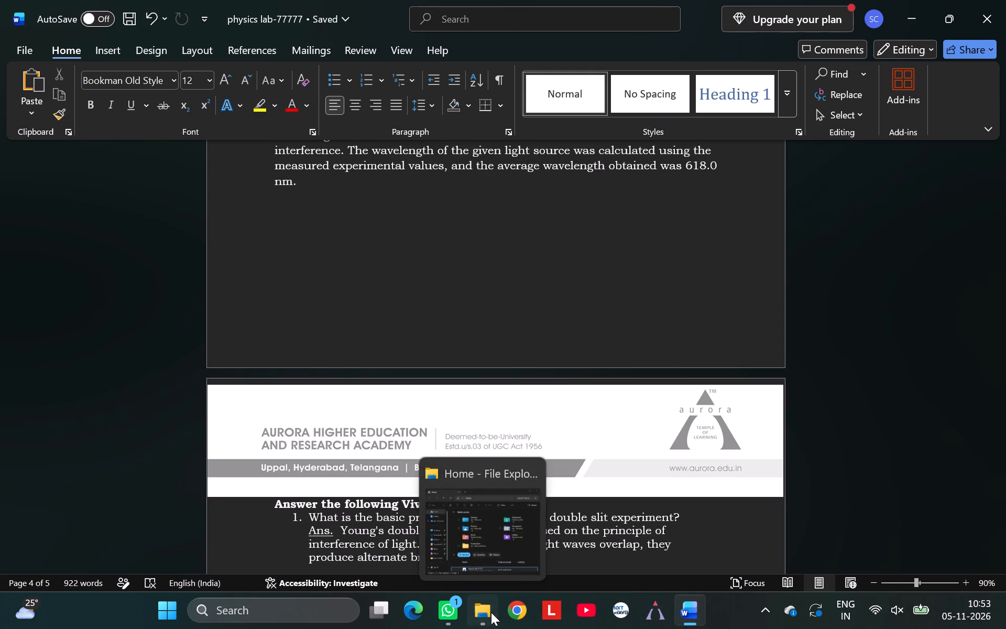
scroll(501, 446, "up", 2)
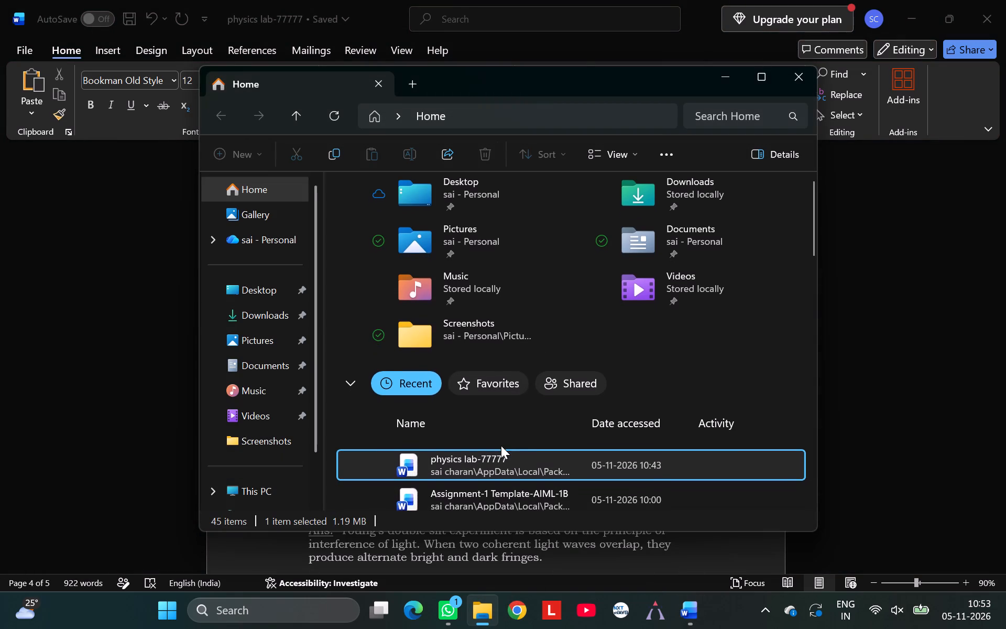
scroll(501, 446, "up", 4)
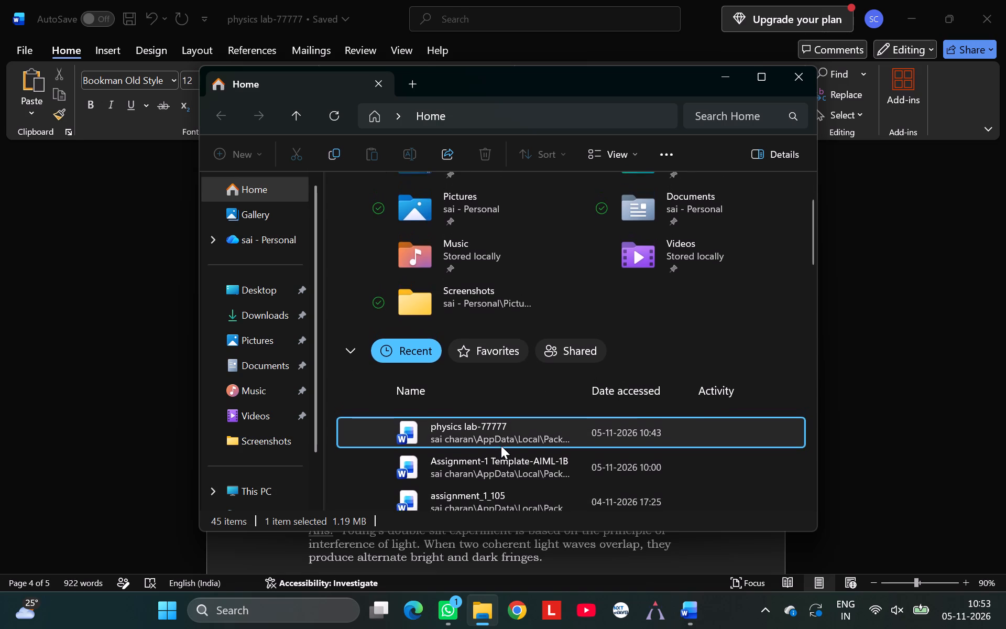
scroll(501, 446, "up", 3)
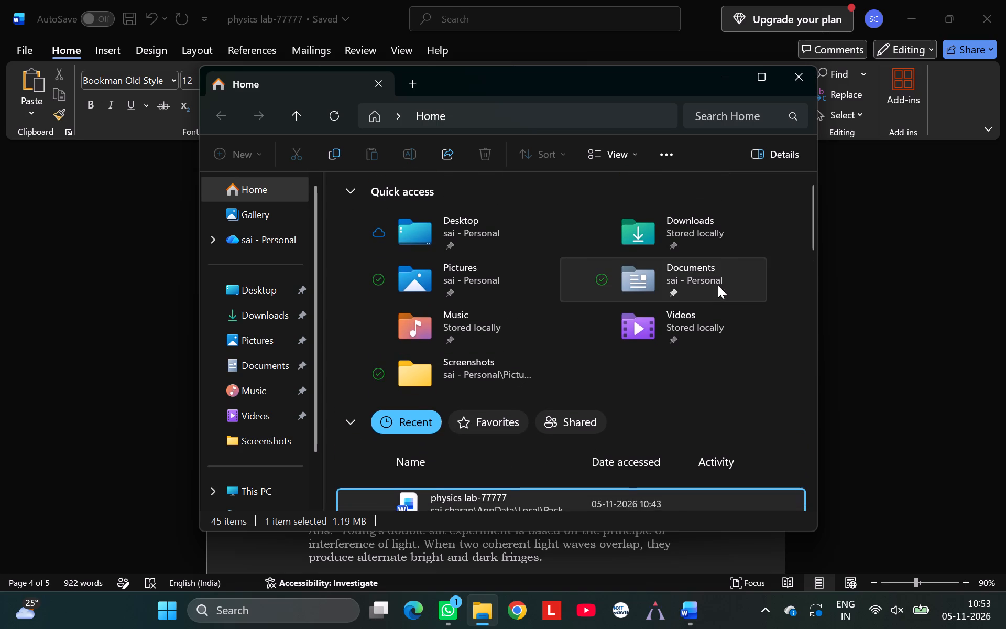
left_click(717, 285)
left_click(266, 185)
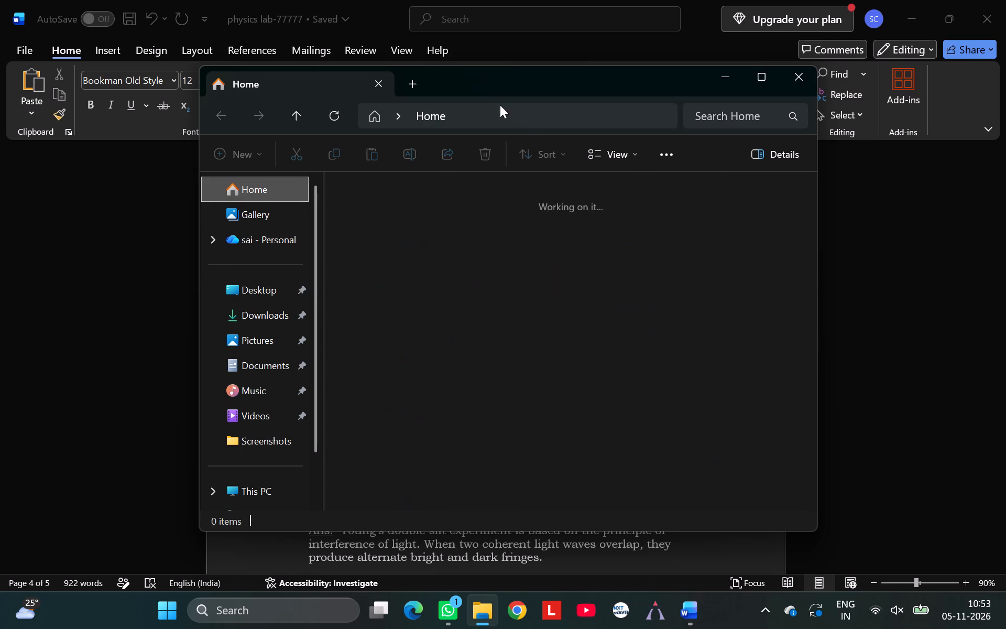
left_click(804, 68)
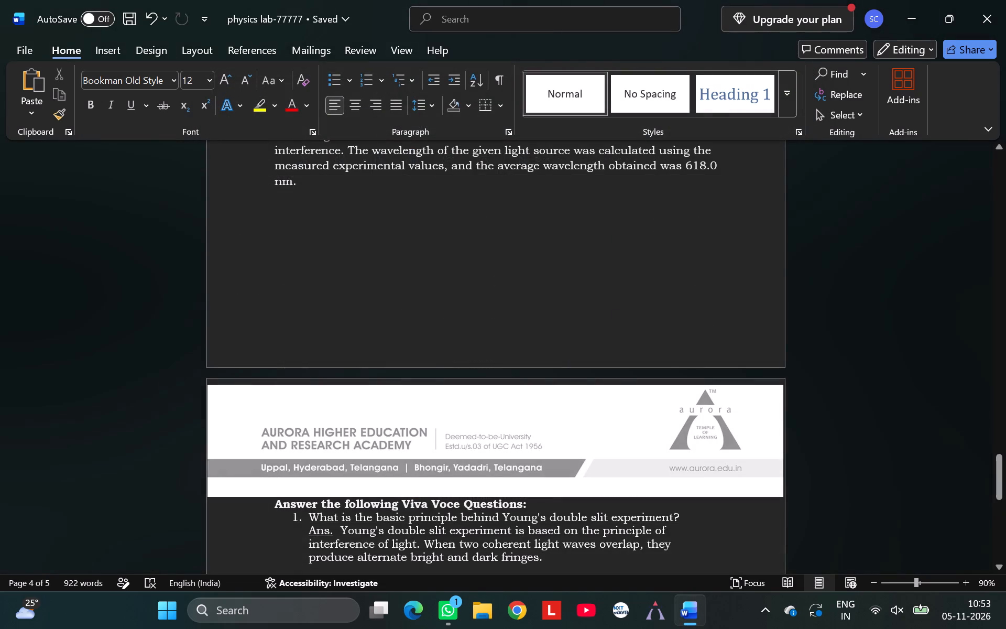
Review the report from the student details table through the observations, calculations and result to the discussion and conclusion.
scroll(577, 343, "up", 18)
scroll(577, 343, "down", 1)
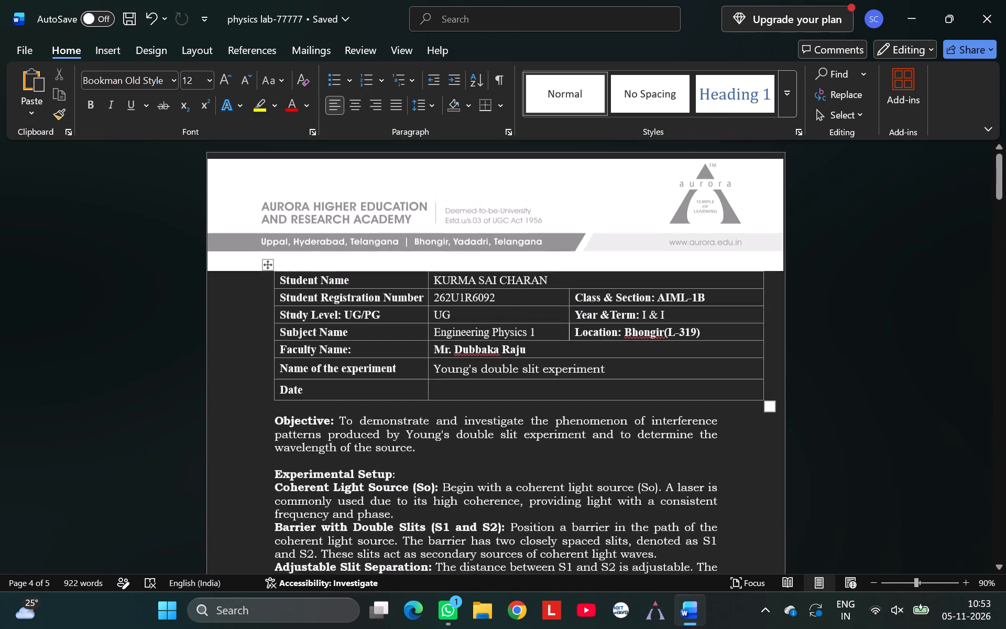
scroll(577, 343, "down", 8)
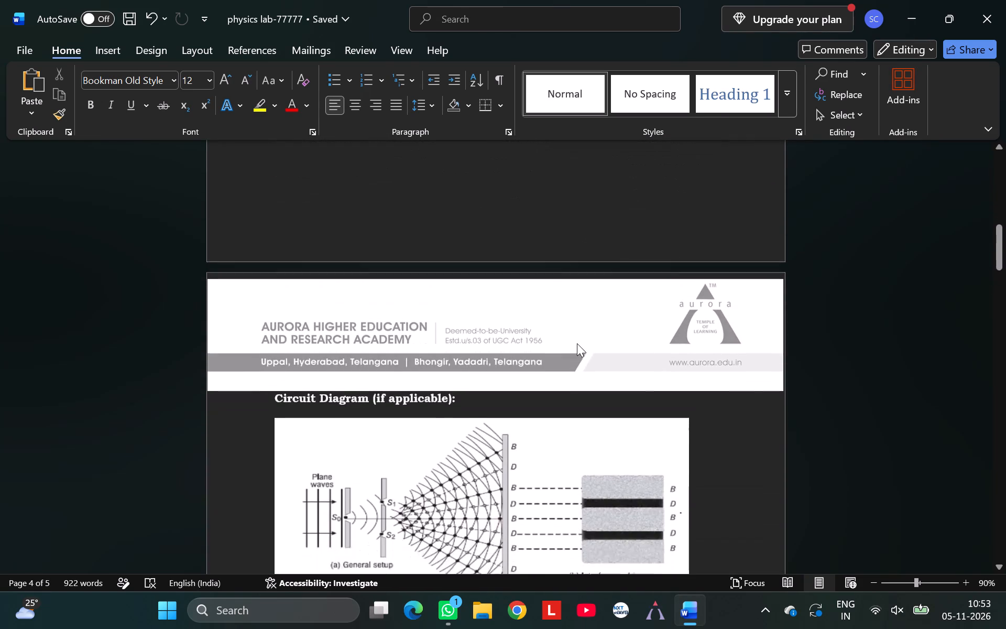
scroll(577, 343, "down", 7)
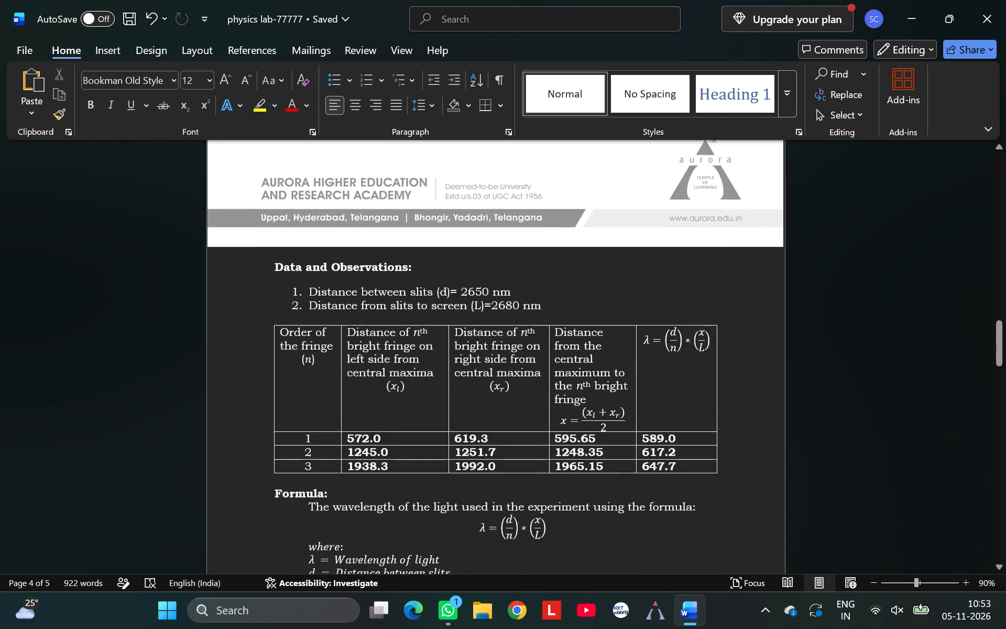
scroll(577, 343, "down", 4)
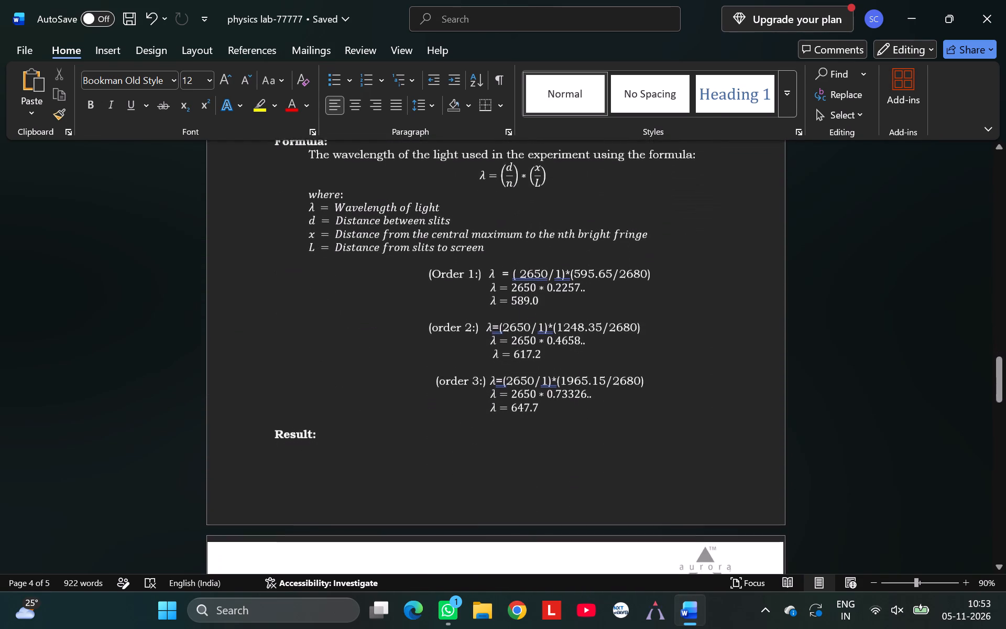
scroll(577, 343, "down", 3)
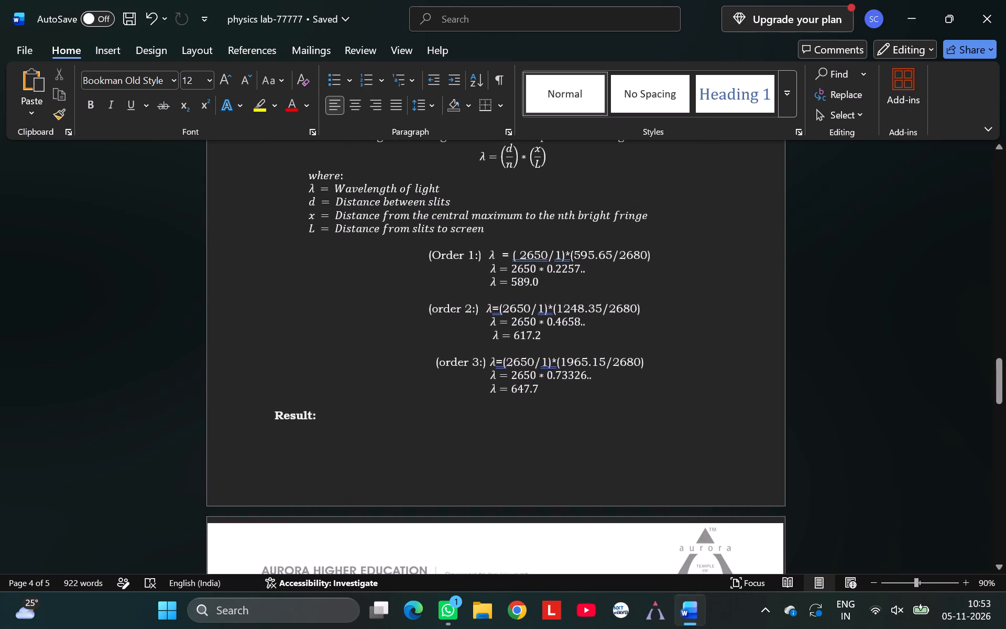
scroll(577, 343, "down", 2)
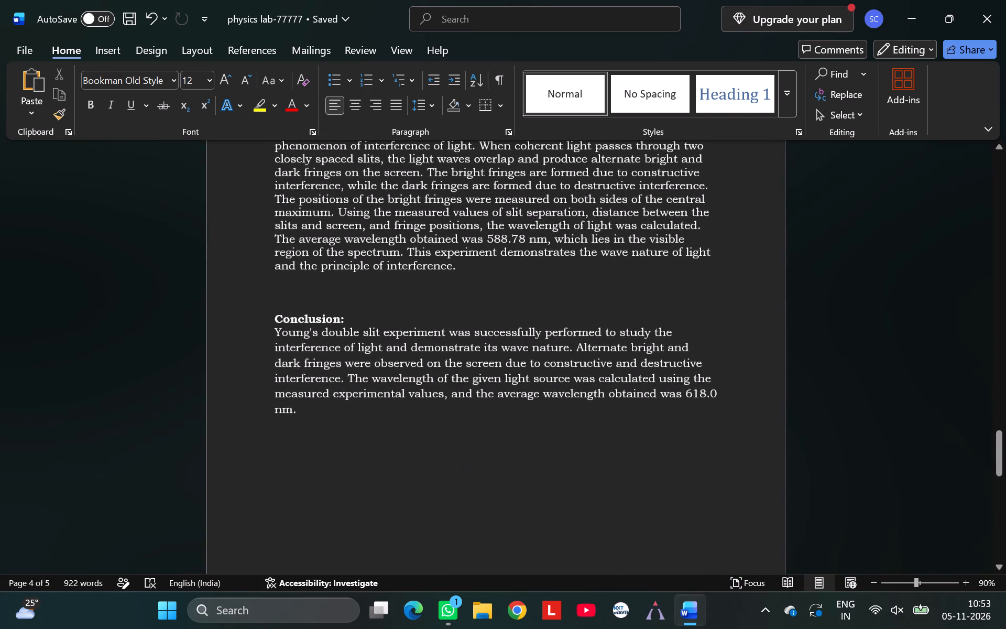
Change the average wavelength stated in the Discussion paragraph to 618.0 nm.
scroll(577, 343, "up", 1)
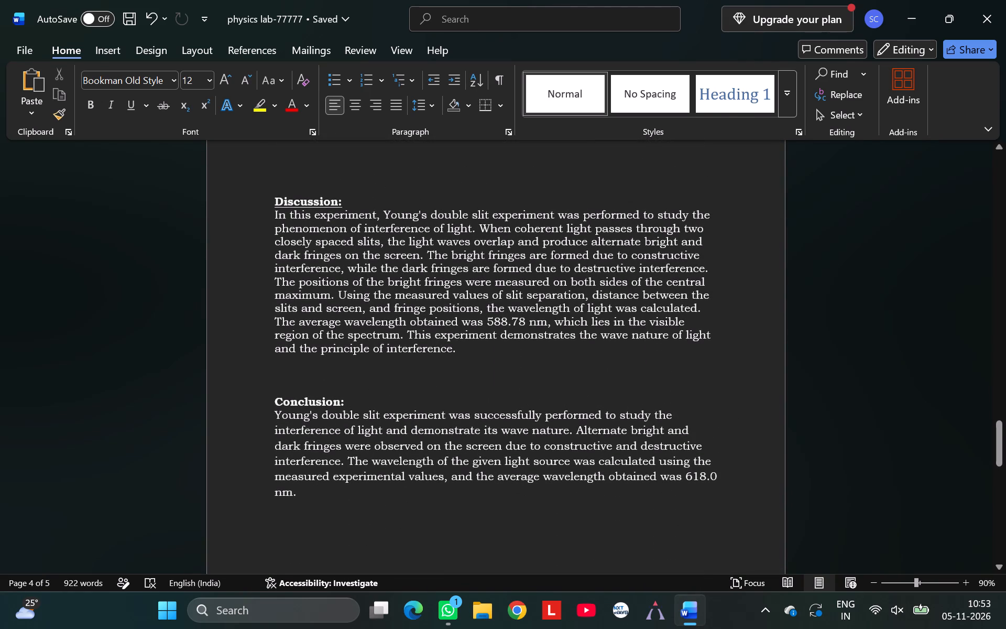
scroll(577, 343, "up", 1)
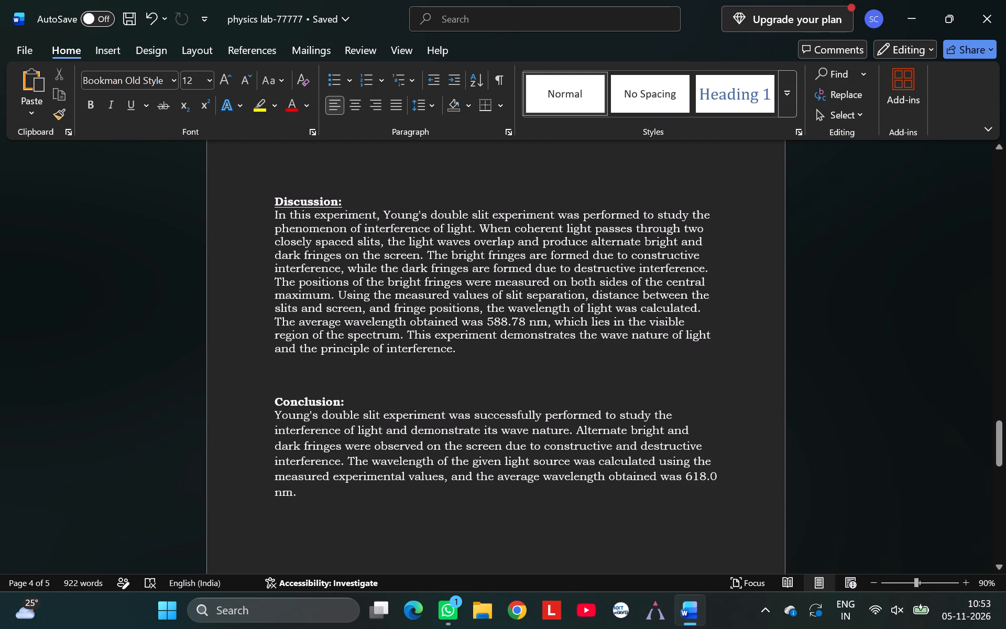
left_click(527, 320)
key("BackSpace")
key("BackSpace")
key("BackSpace")
key("BackSpace")
key("BackSpace")
key("BackSpace")
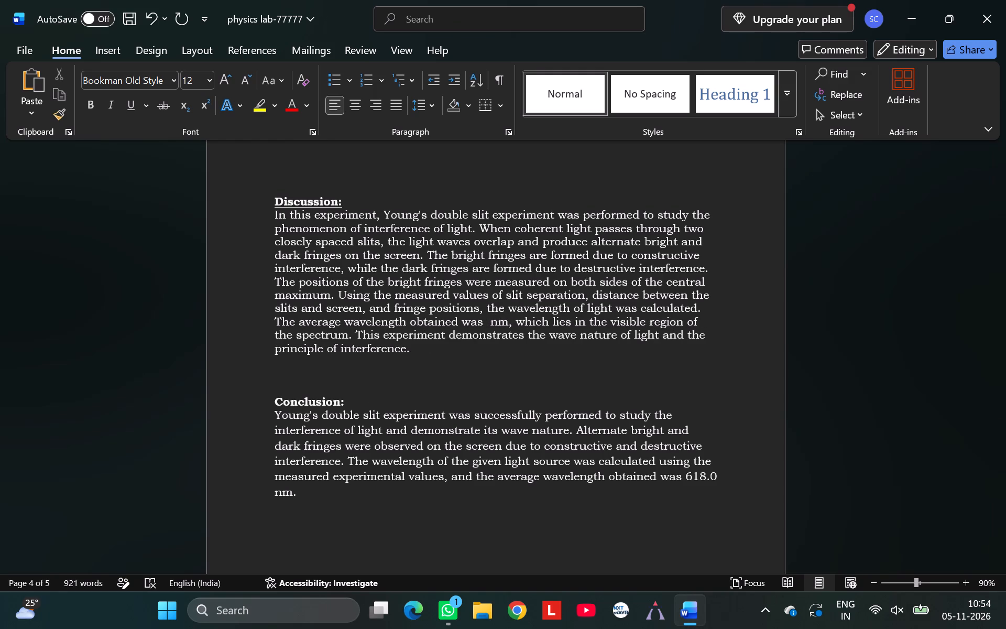
type("618.0")
Underline the "Conclusion:" heading.
scroll(516, 295, "right", 1)
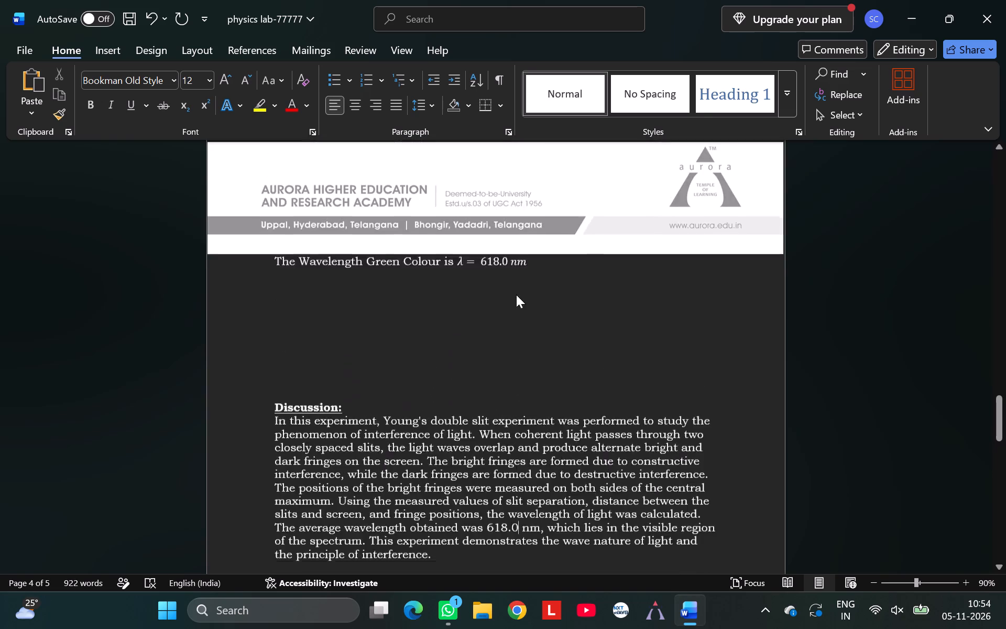
scroll(516, 295, "right", 1)
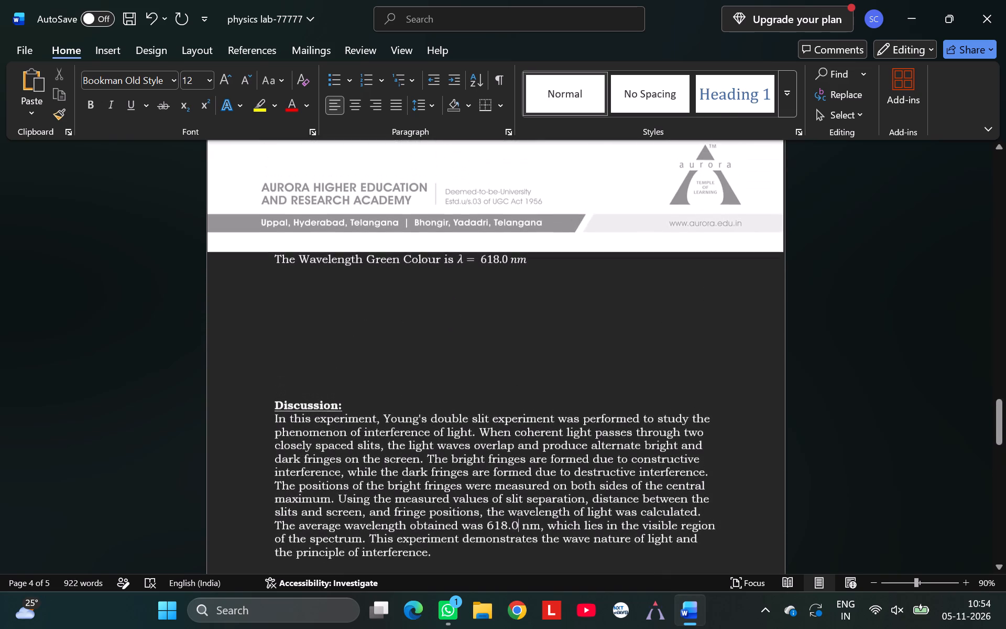
scroll(516, 295, "right", 1)
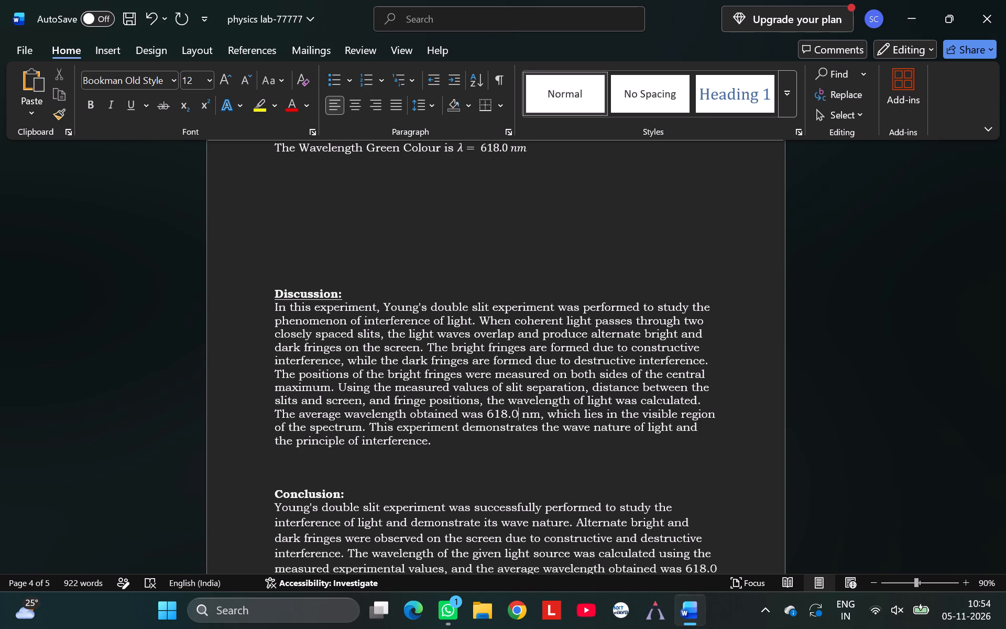
scroll(516, 295, "down", 1)
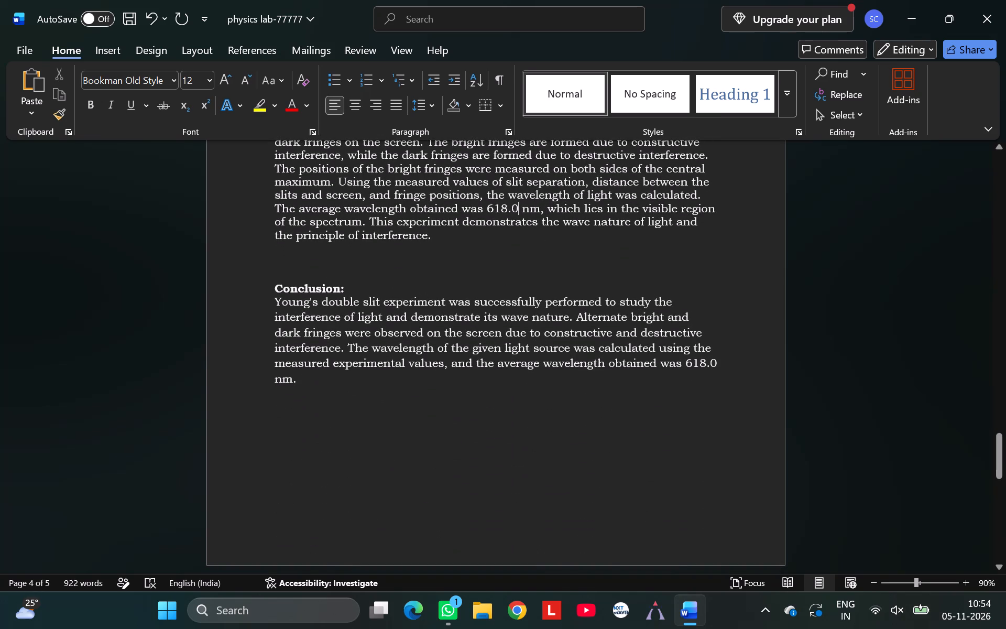
left_click_drag(356, 281, 349, 284)
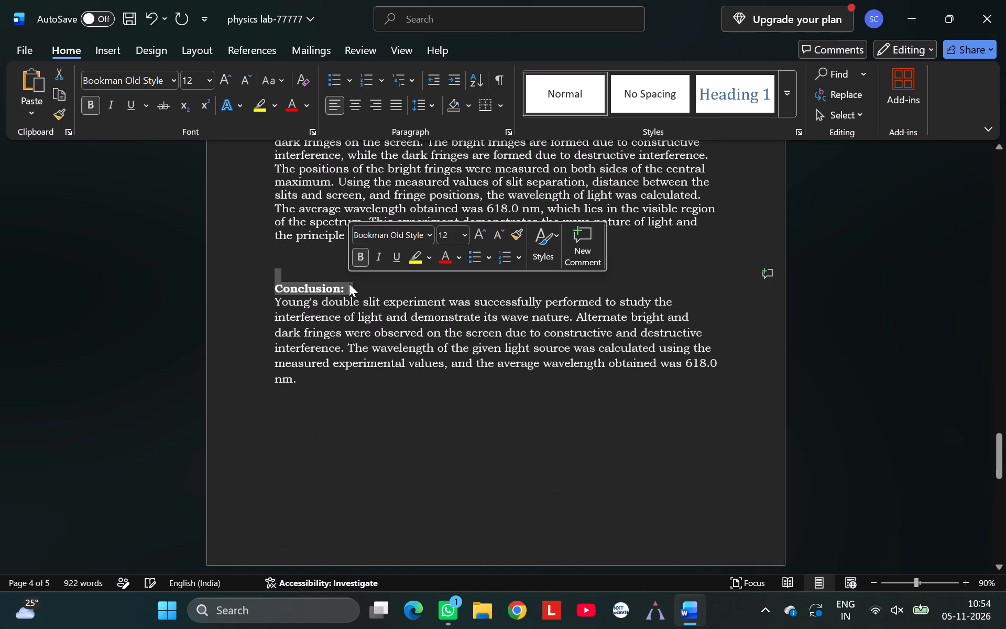
left_click(395, 259)
left_click(392, 287)
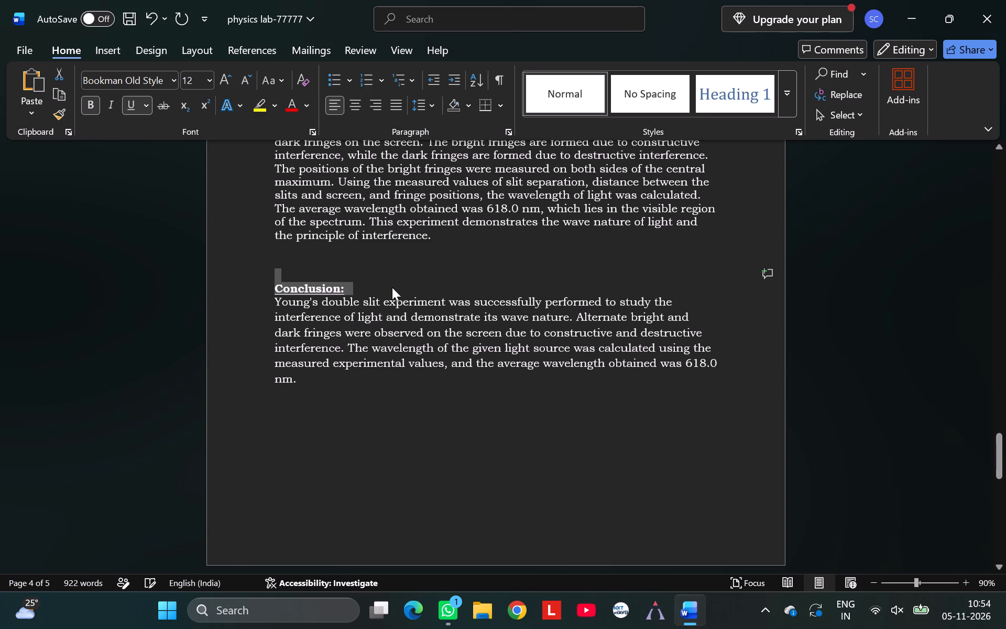
Insert a blank line between the "Answer the following Viva Voce Questions:" heading and question 1.
scroll(392, 287, "down", 2)
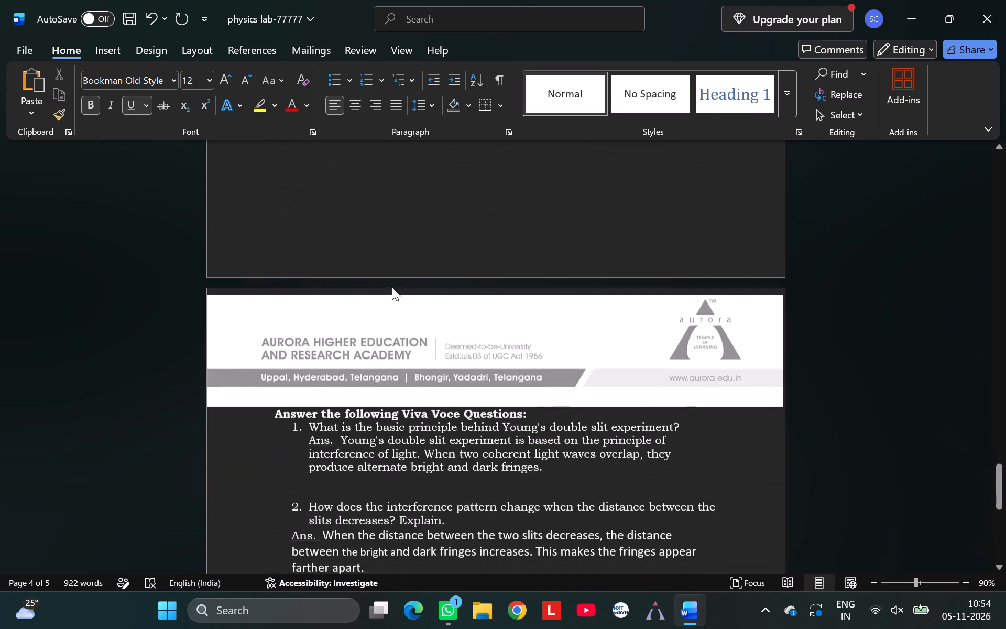
scroll(392, 287, "down", 1)
scroll(264, 434, "down", 1)
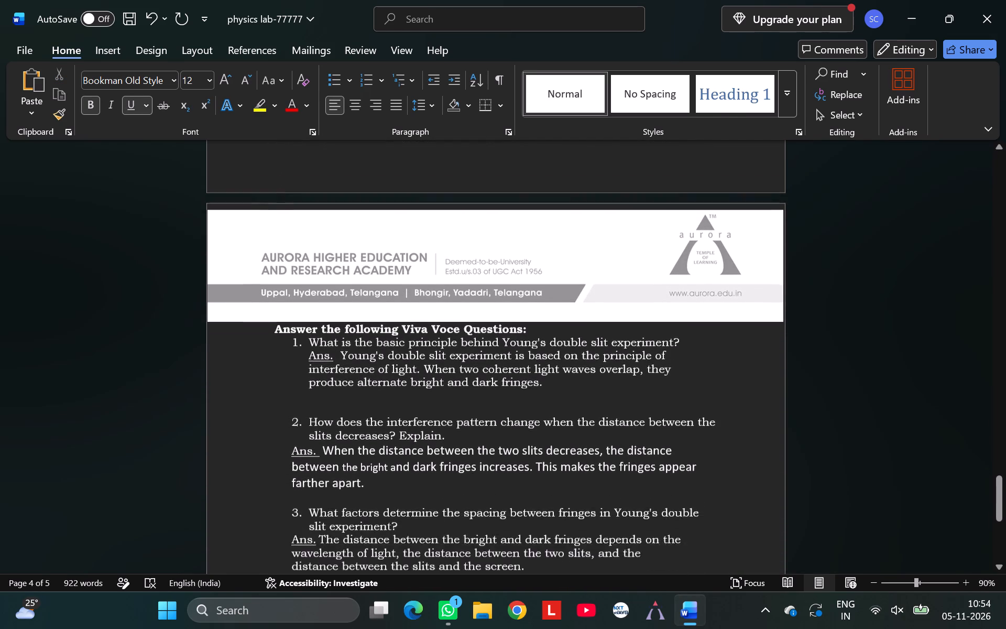
scroll(264, 434, "down", 1)
left_click(533, 288)
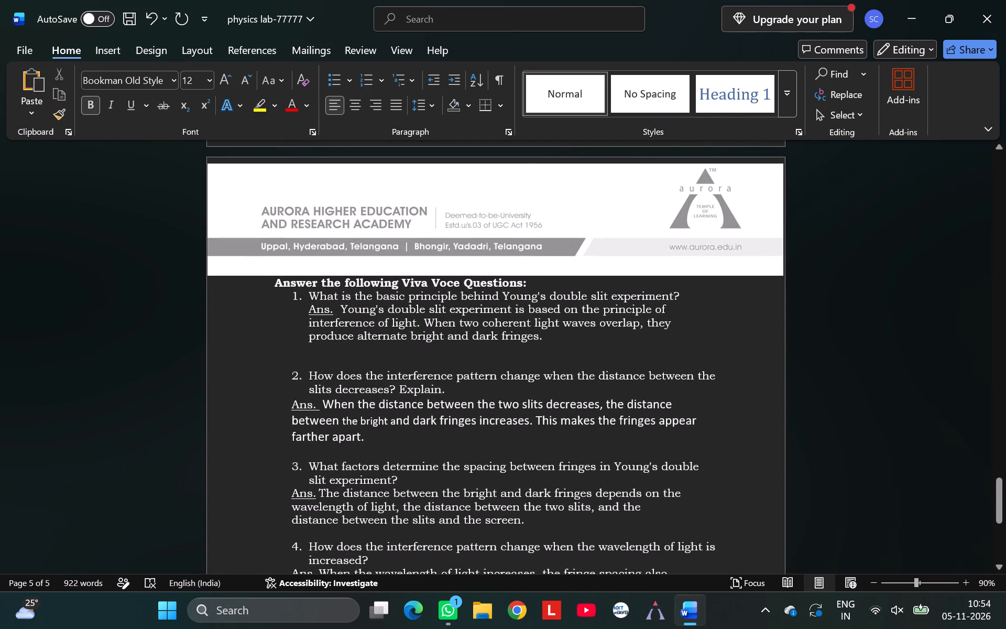
key("Return")
Add one extra blank line after each of the answers to questions 2, 3 and 4.
scroll(530, 368, "down", 2)
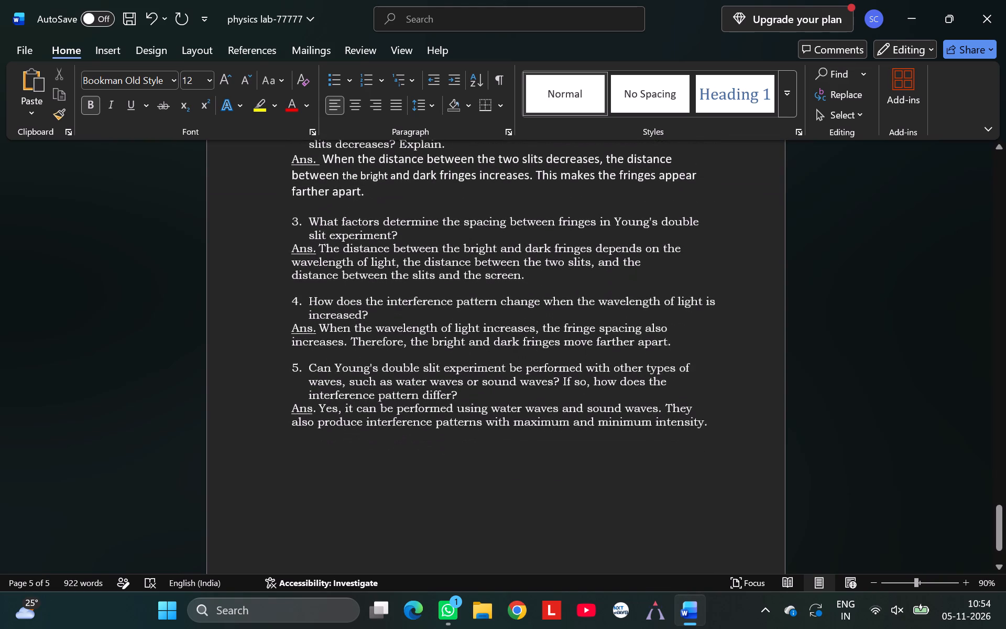
scroll(530, 368, "right", 1)
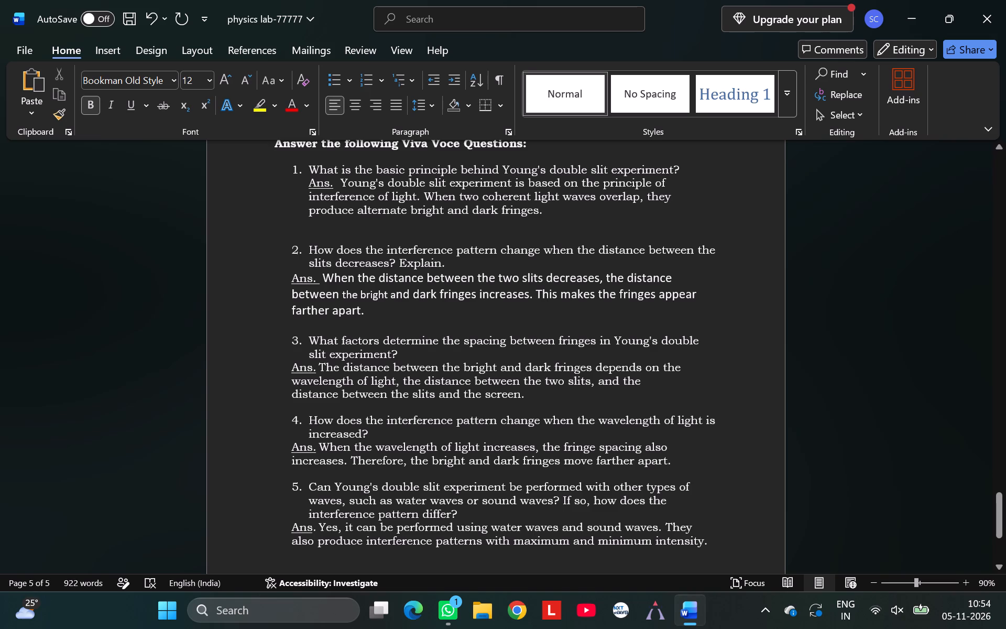
left_click(427, 317)
key("Return")
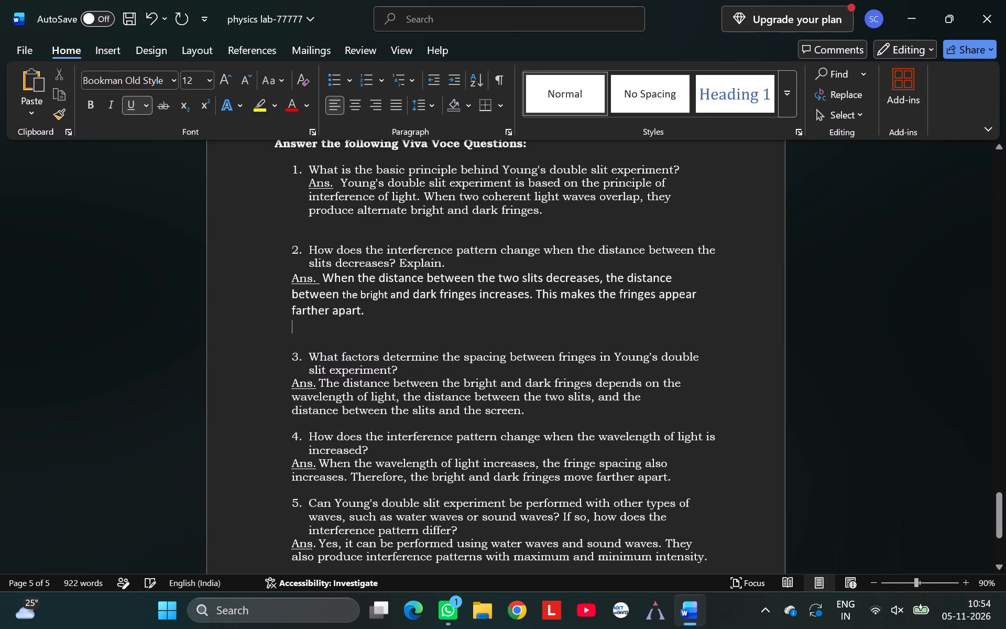
left_click(547, 419)
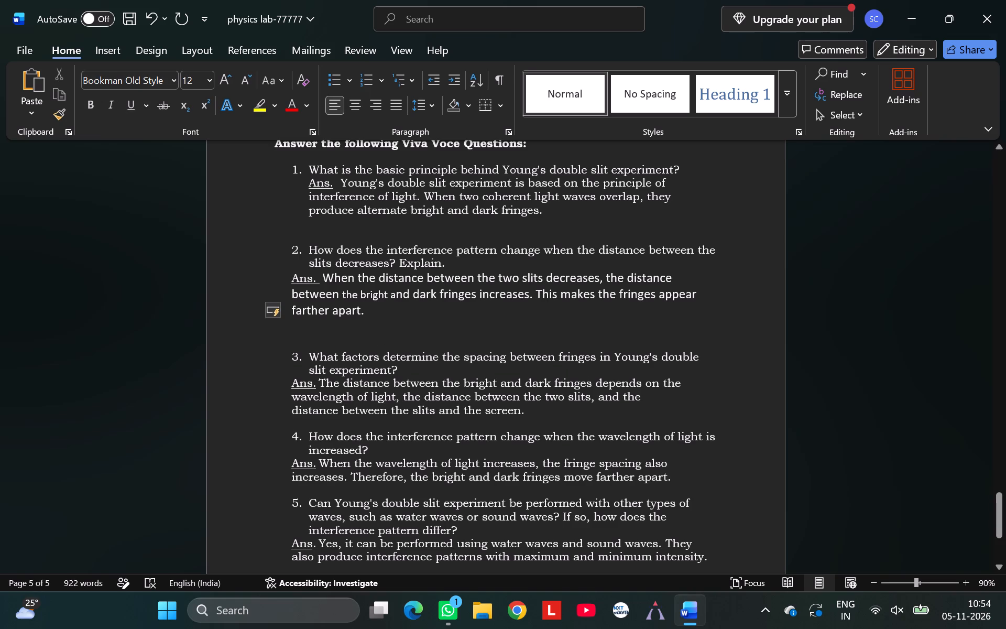
left_click(547, 409)
key("Return")
scroll(547, 409, "down", 2)
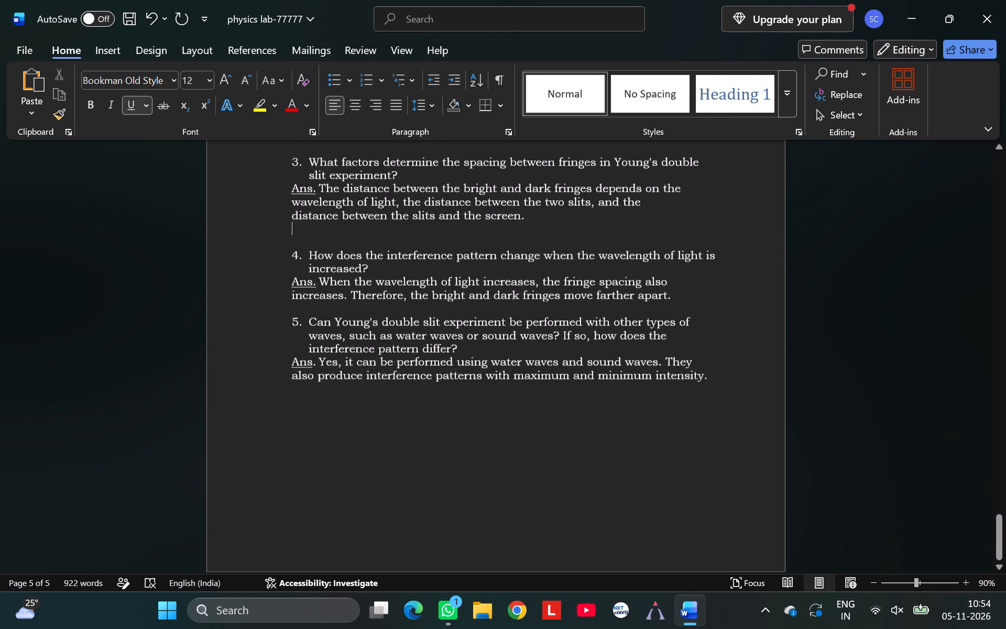
scroll(547, 409, "down", 1)
left_click(711, 294)
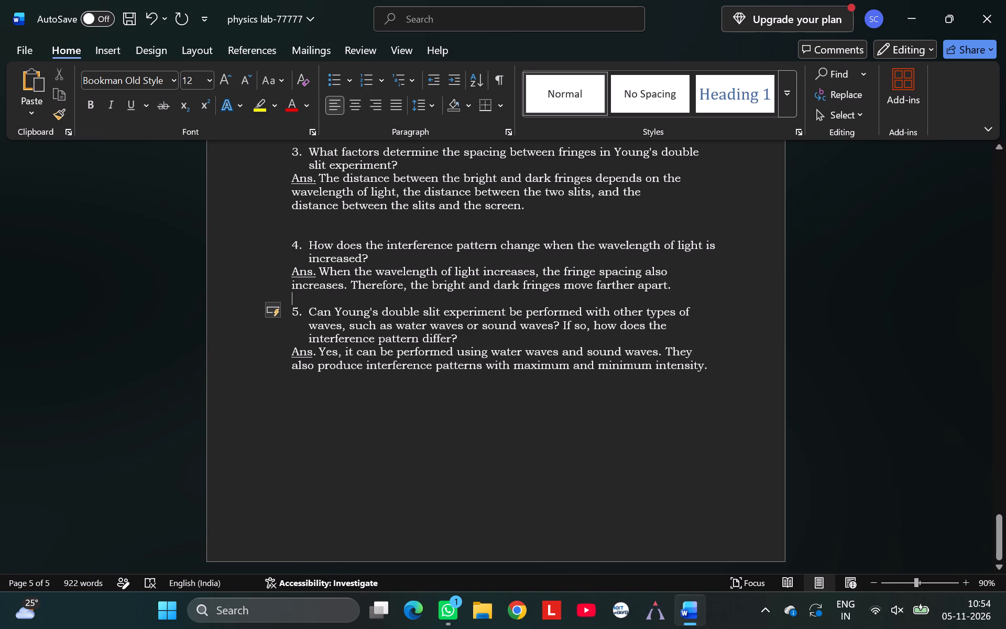
key("Return")
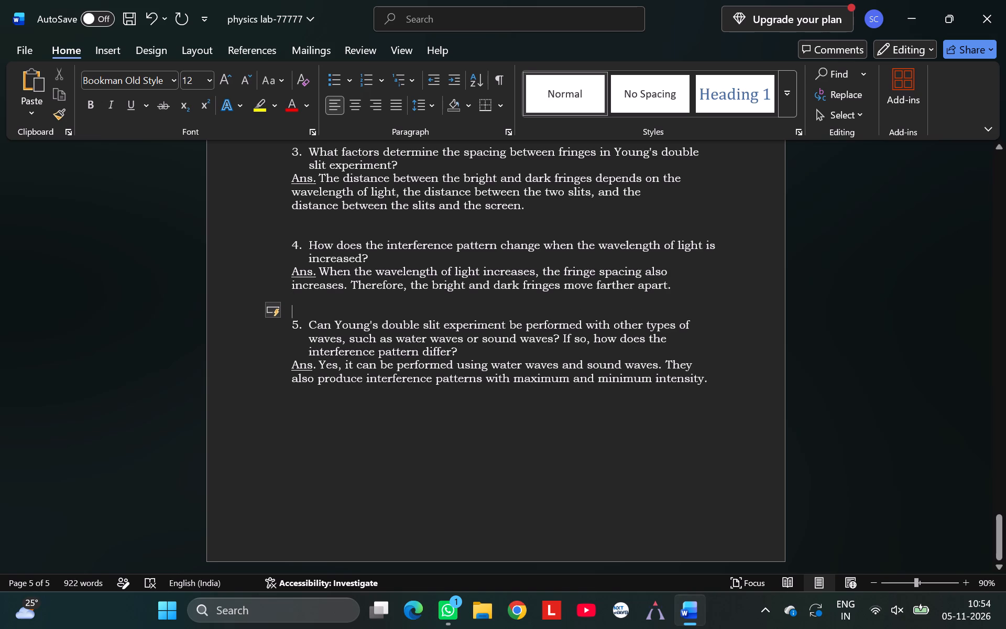
Save the lab report document.
scroll(736, 357, "up", 13)
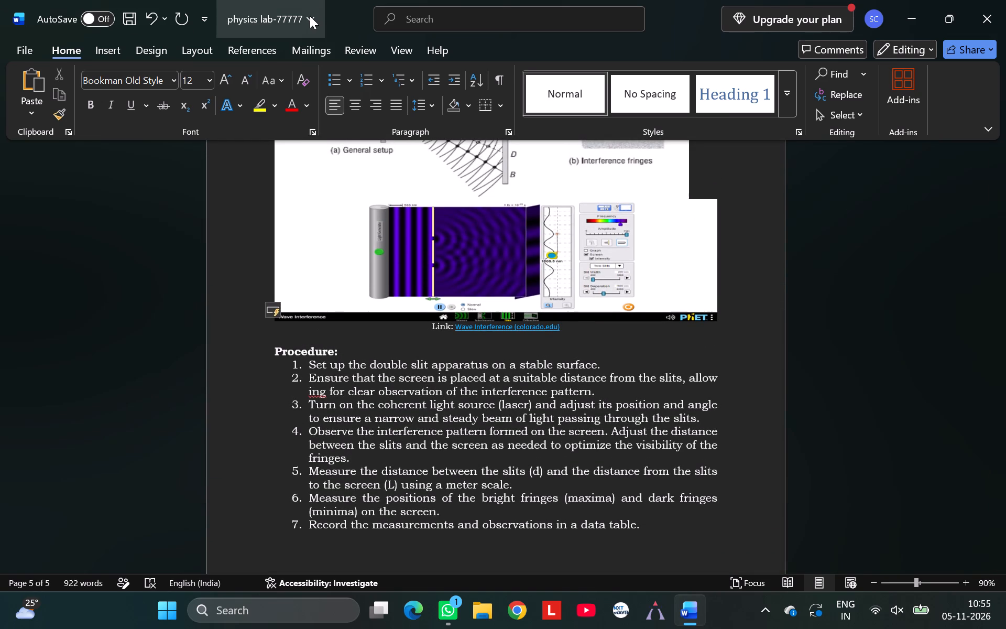
left_click(310, 16)
left_click_drag(57, 389, 157, 16)
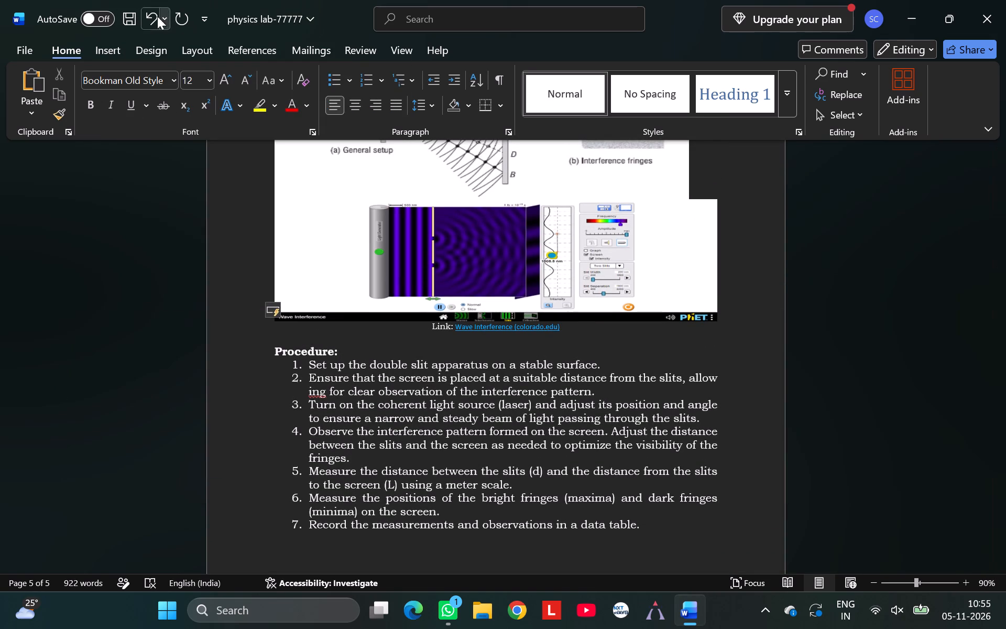
left_click_drag(157, 16, 136, 18)
left_click(136, 18)
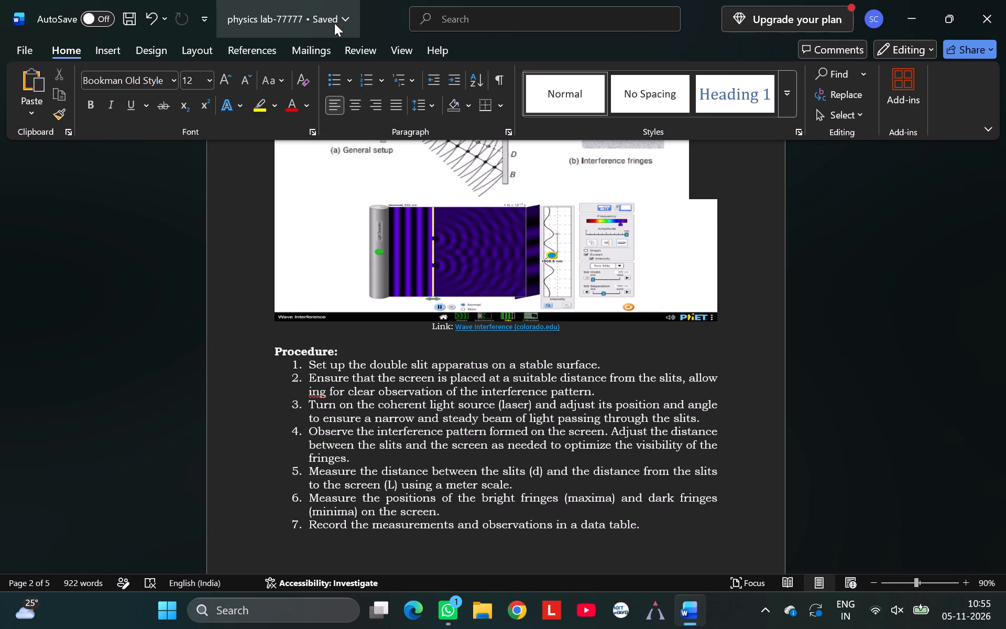
Enter 05-11-2026 in the Date row of the student details table on the first page.
scroll(789, 300, "up", 20)
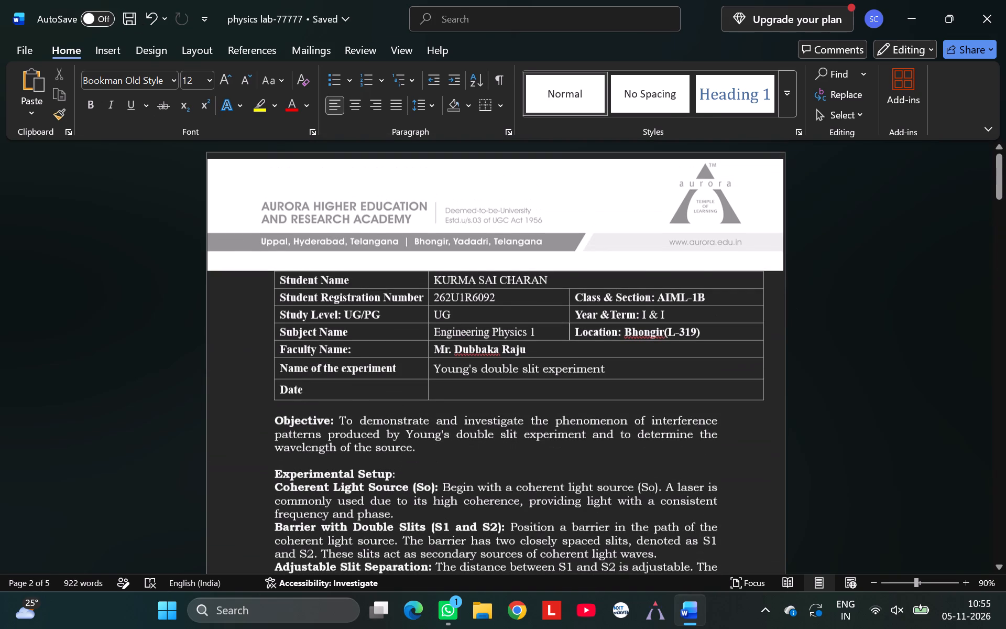
scroll(789, 300, "down", 1)
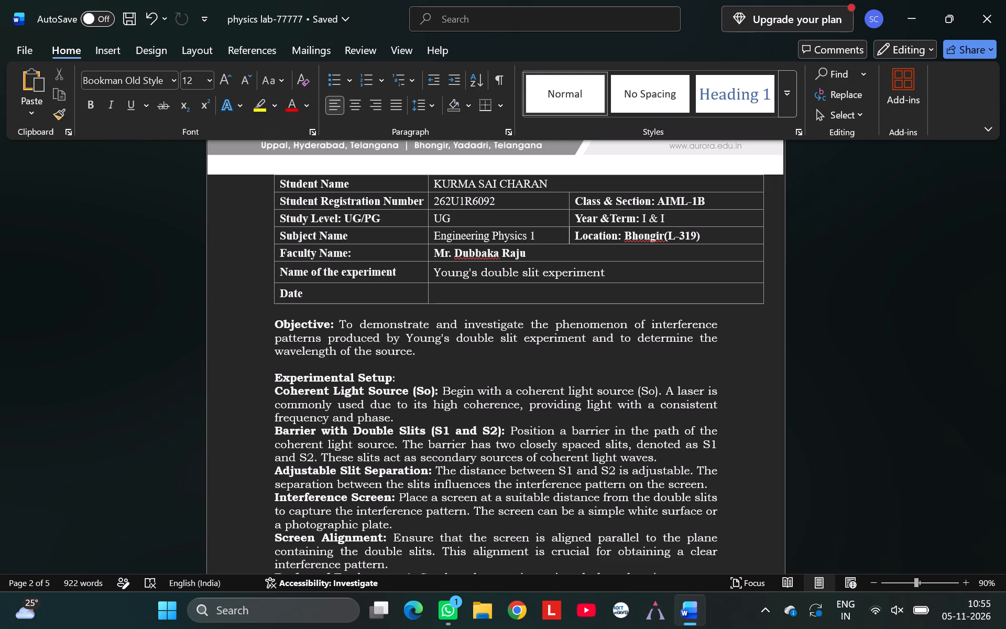
left_click(603, 286)
key("0")
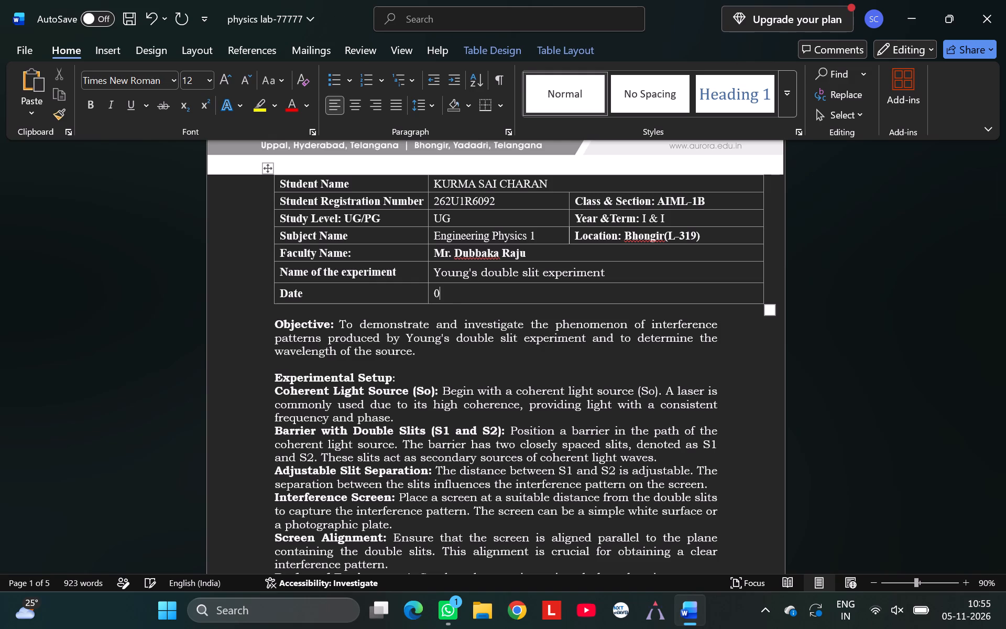
key("5")
key("minus")
type("11-202")
key("6")
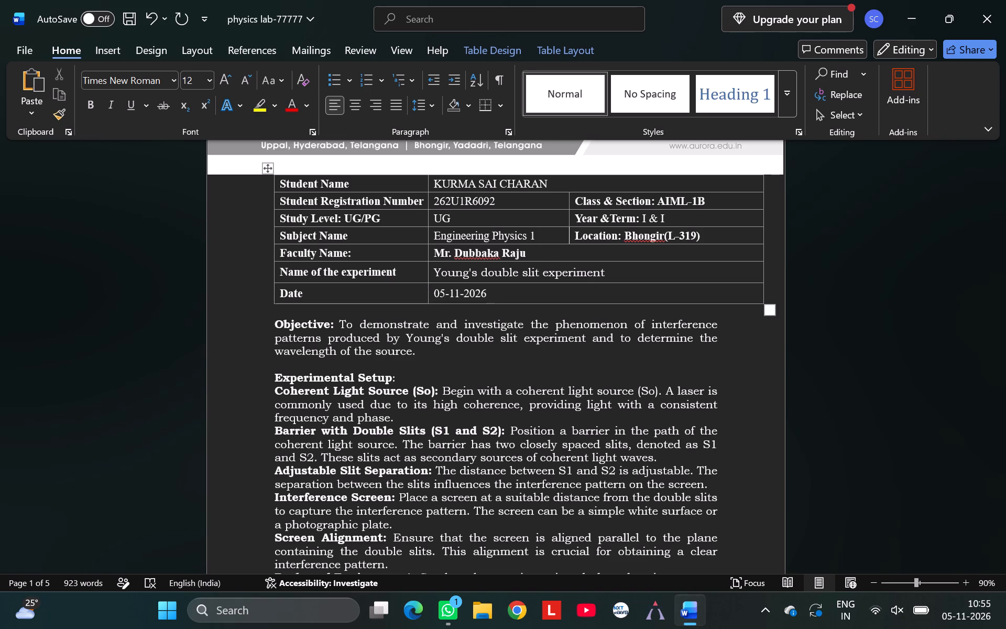
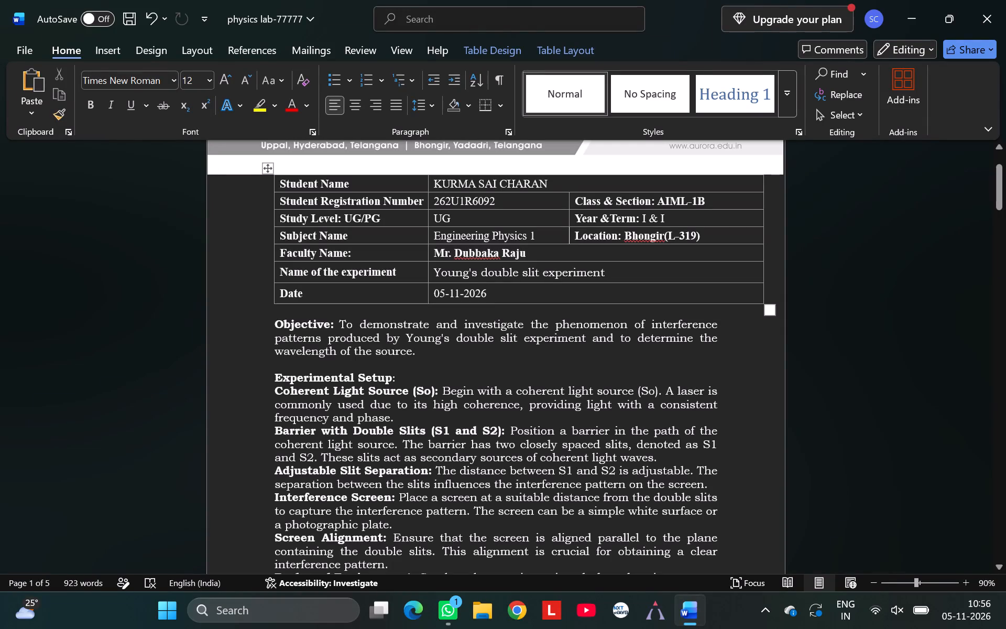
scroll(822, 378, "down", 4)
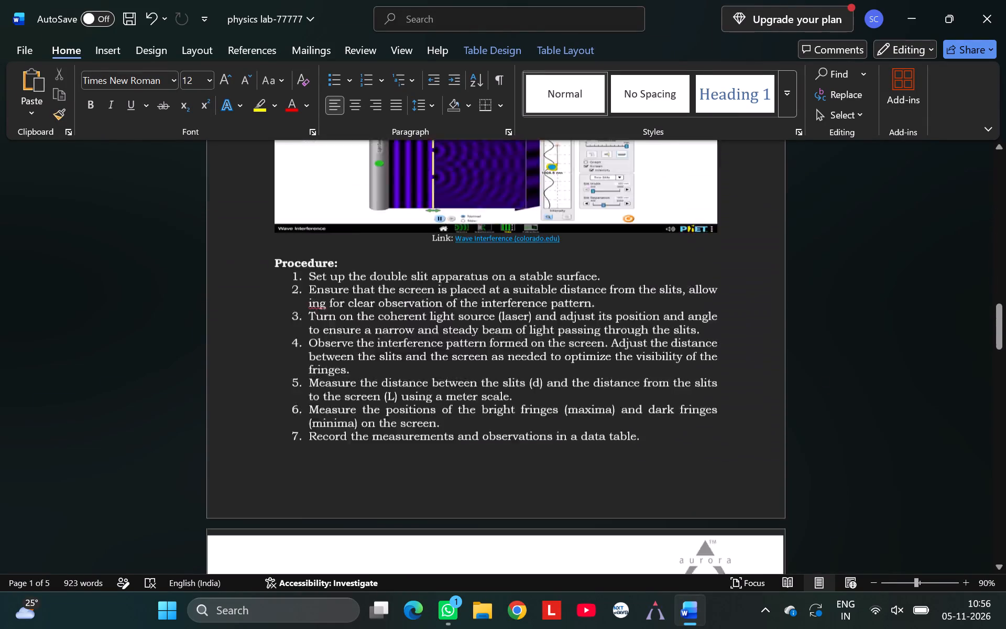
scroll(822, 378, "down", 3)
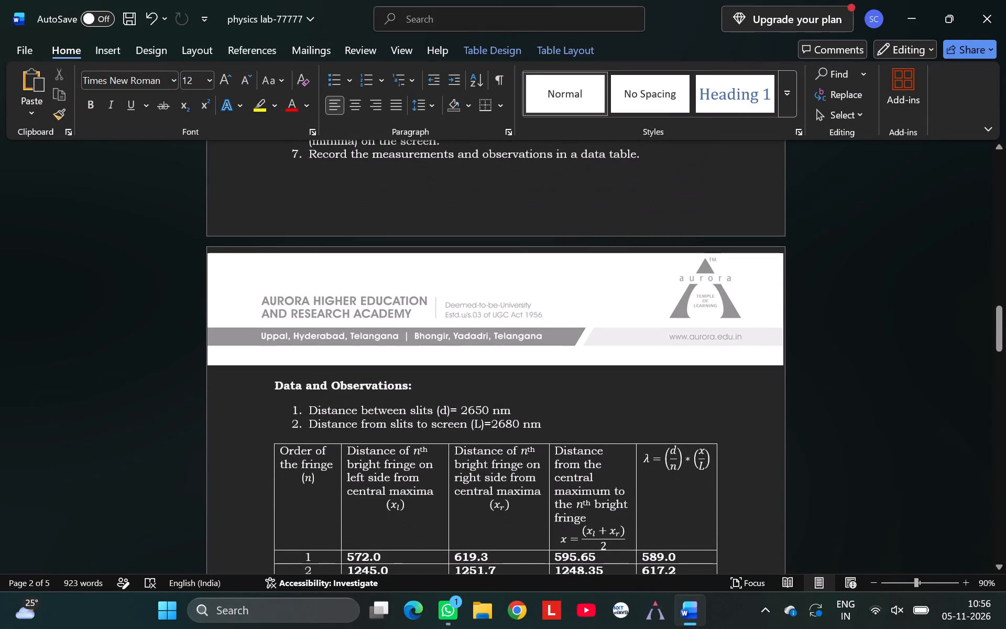
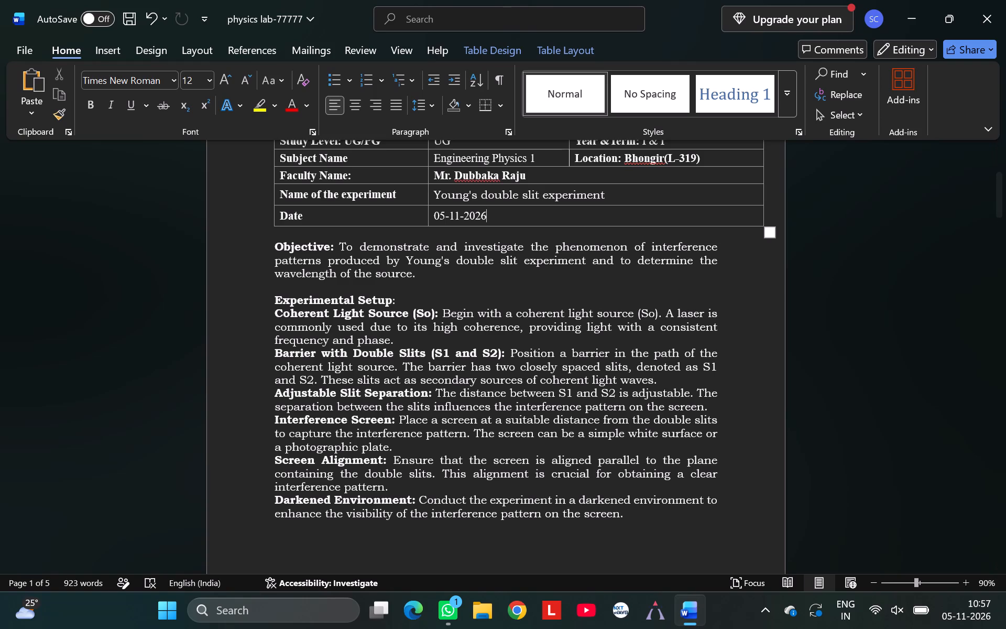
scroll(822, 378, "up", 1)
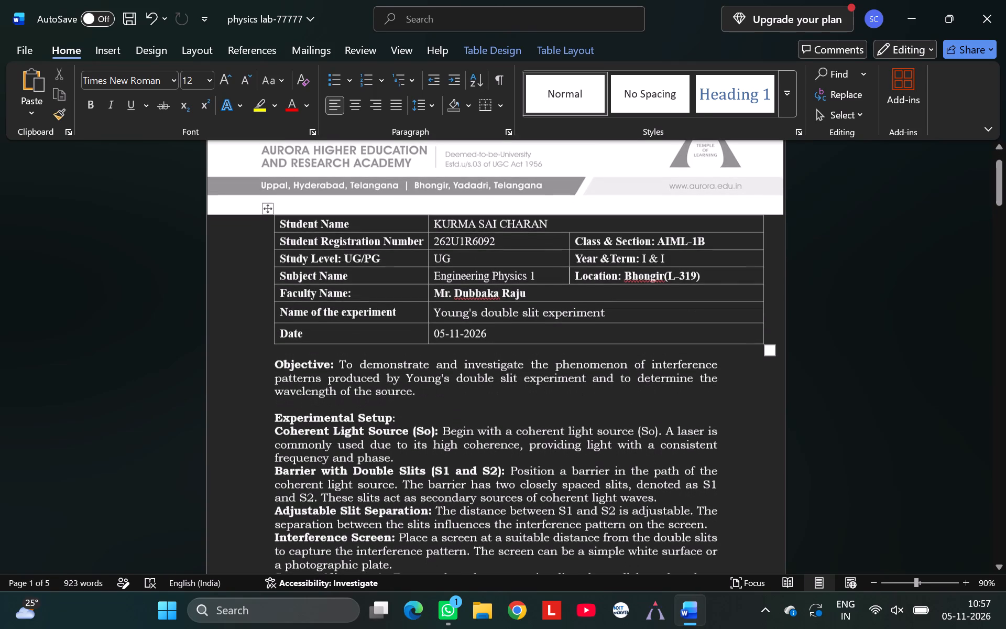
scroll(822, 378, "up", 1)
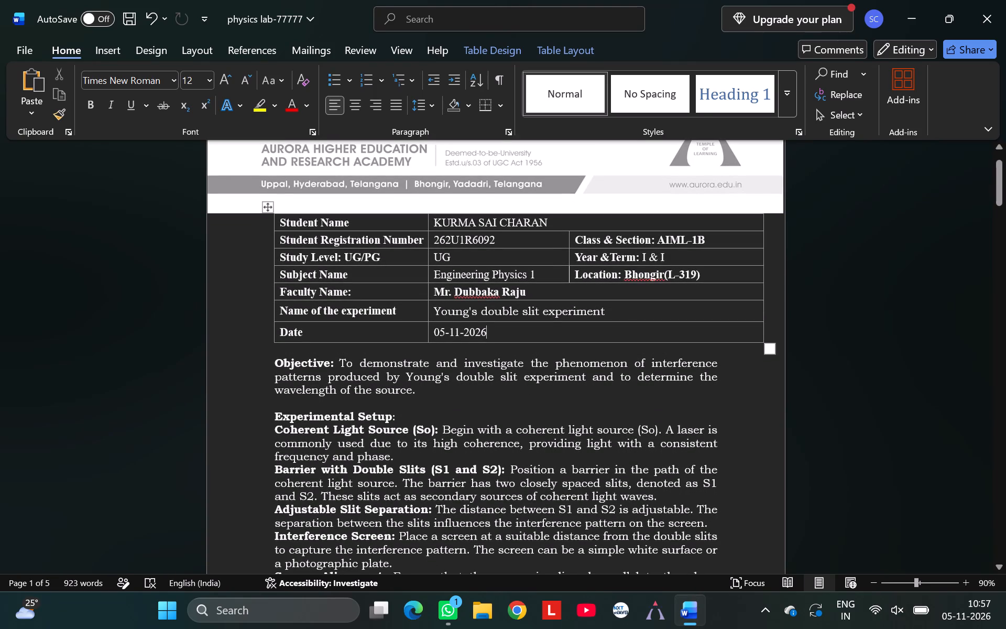
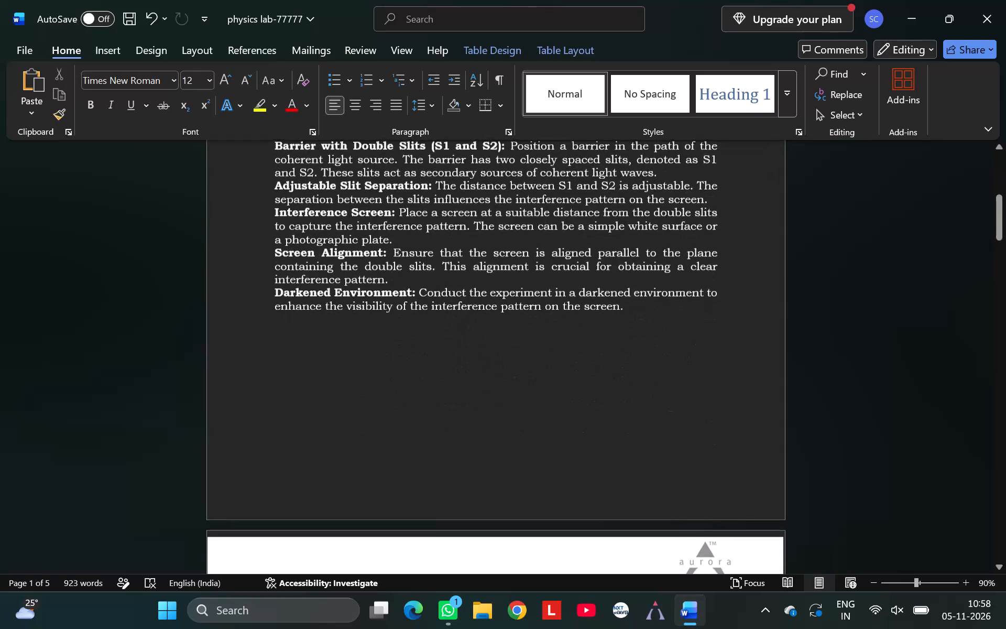
Insert a blank line above the green colour wavelength sentence, between the page header and the result text.
scroll(822, 378, "down", 2)
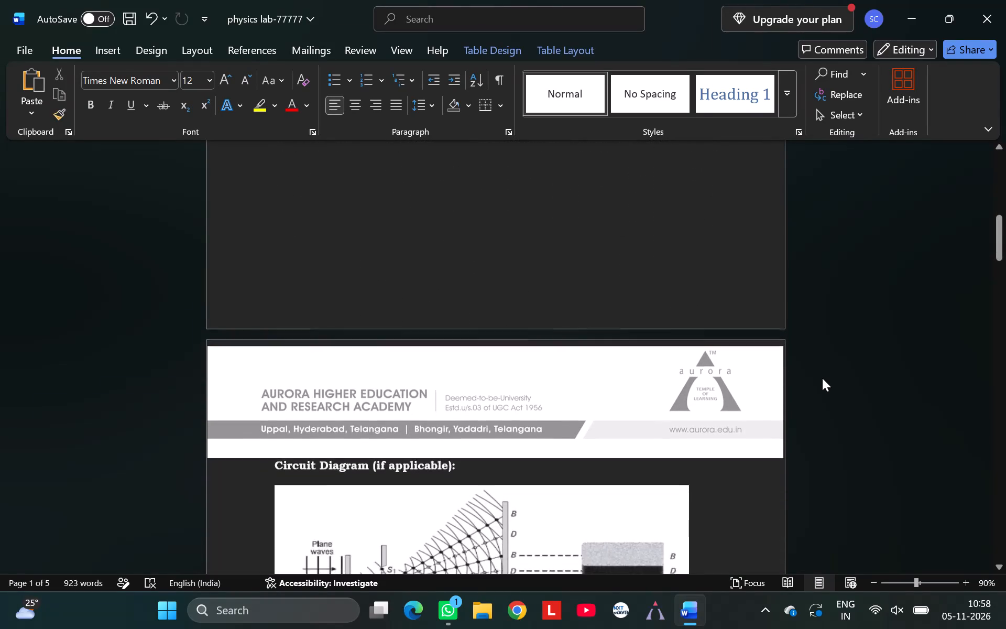
scroll(822, 378, "down", 3)
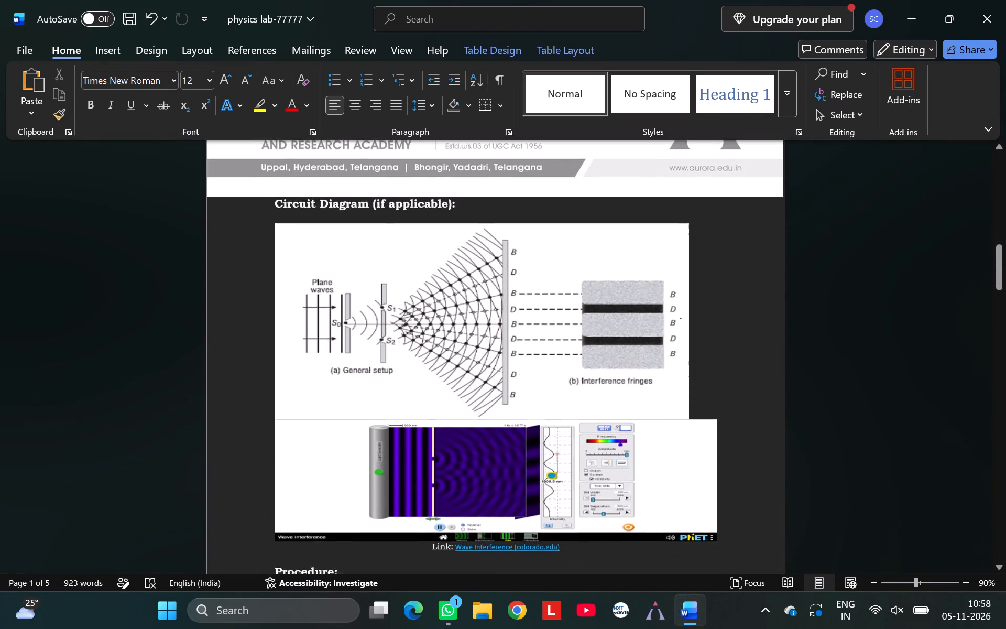
scroll(822, 378, "down", 6)
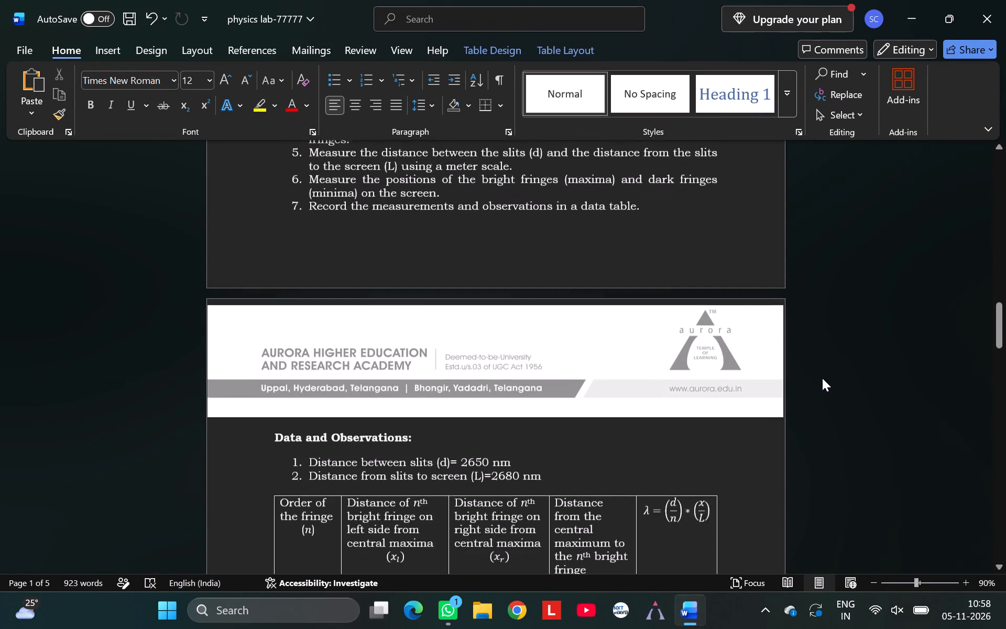
scroll(822, 378, "down", 11)
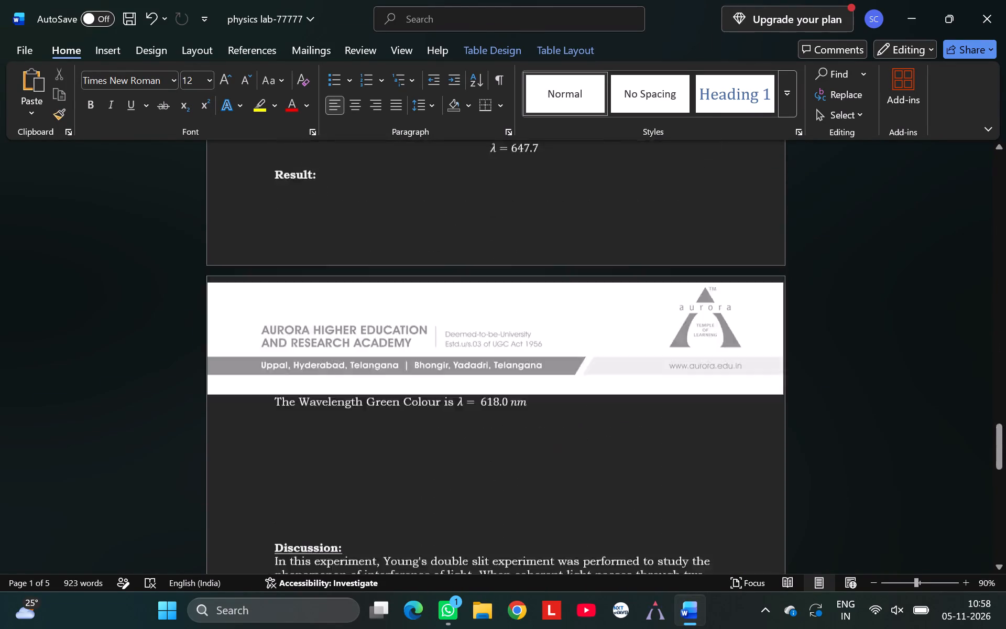
scroll(822, 378, "down", 2)
scroll(822, 378, "up", 3)
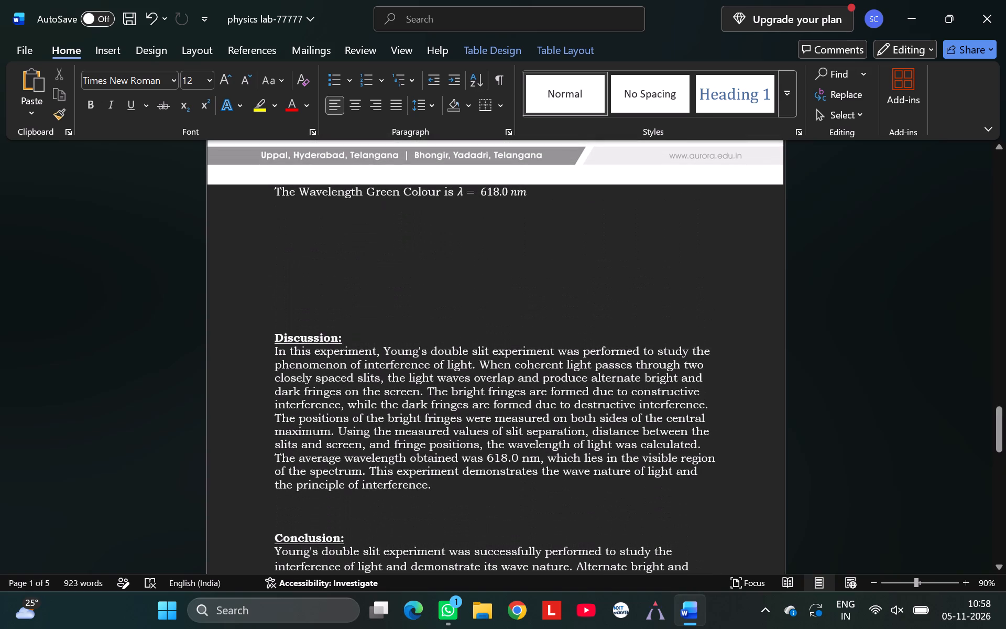
left_click(264, 189)
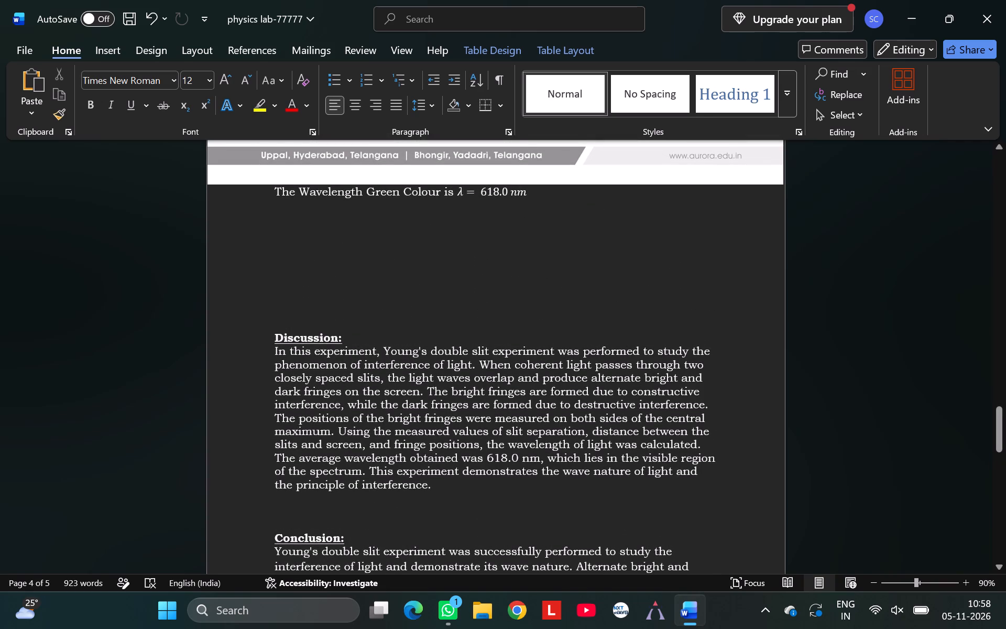
left_click(267, 192)
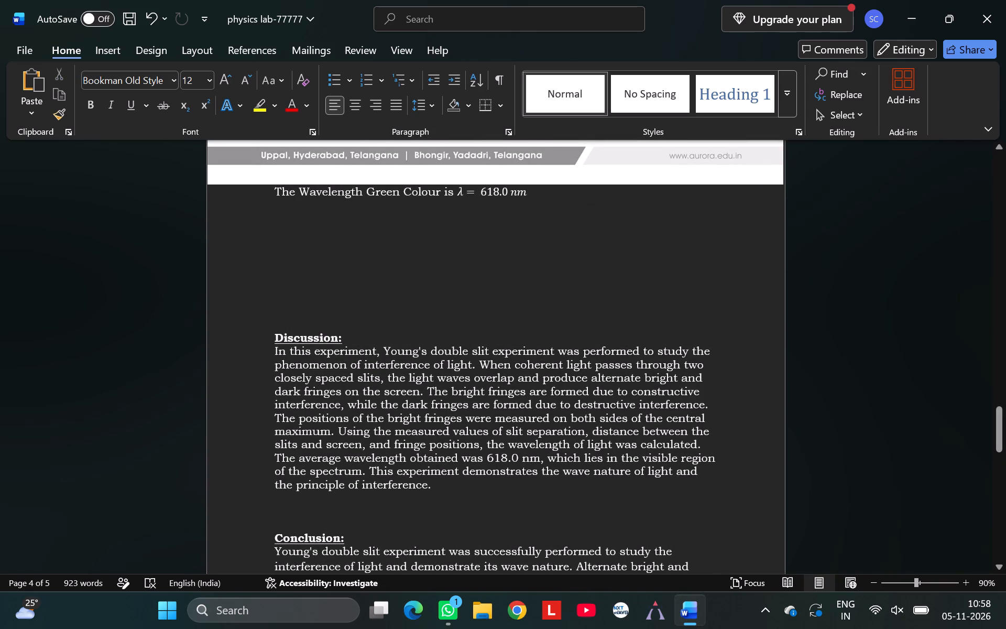
key("Return")
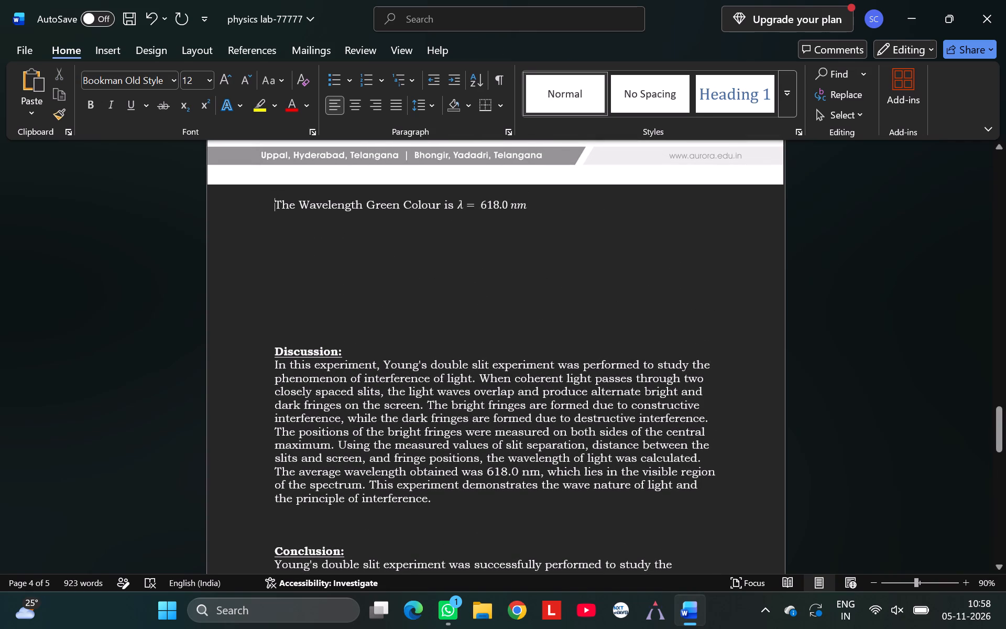
Delete three blank lines between the green colour wavelength sentence and the Discussion heading.
left_click(421, 283)
key("BackSpace")
key("BackSpace")
key("BackSpace")
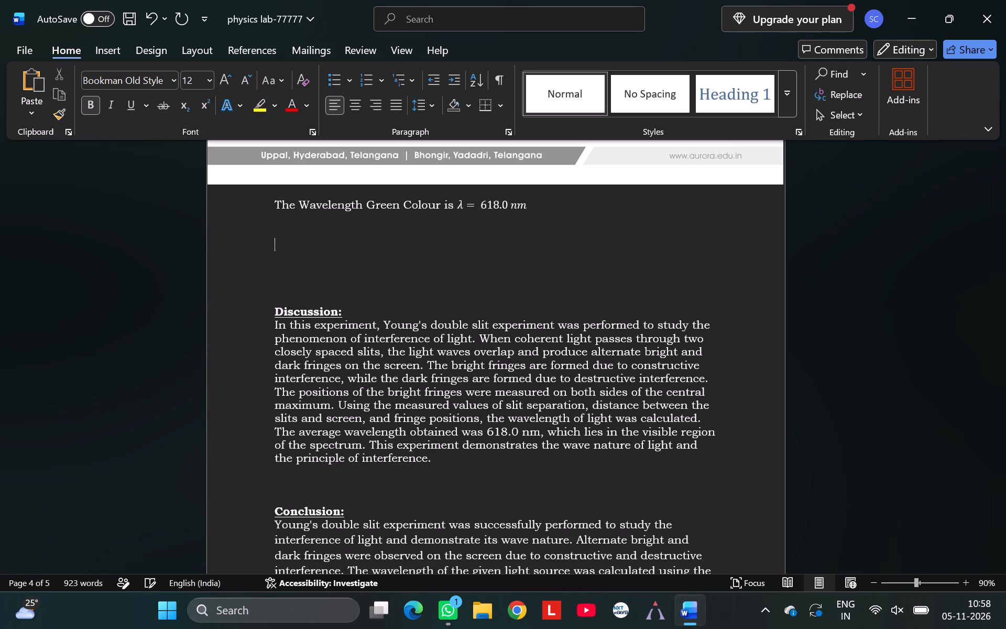
Insert two blank lines between the Conclusion text and the Viva Voce Questions heading to push the heading onto the next page.
scroll(512, 478, "down", 1)
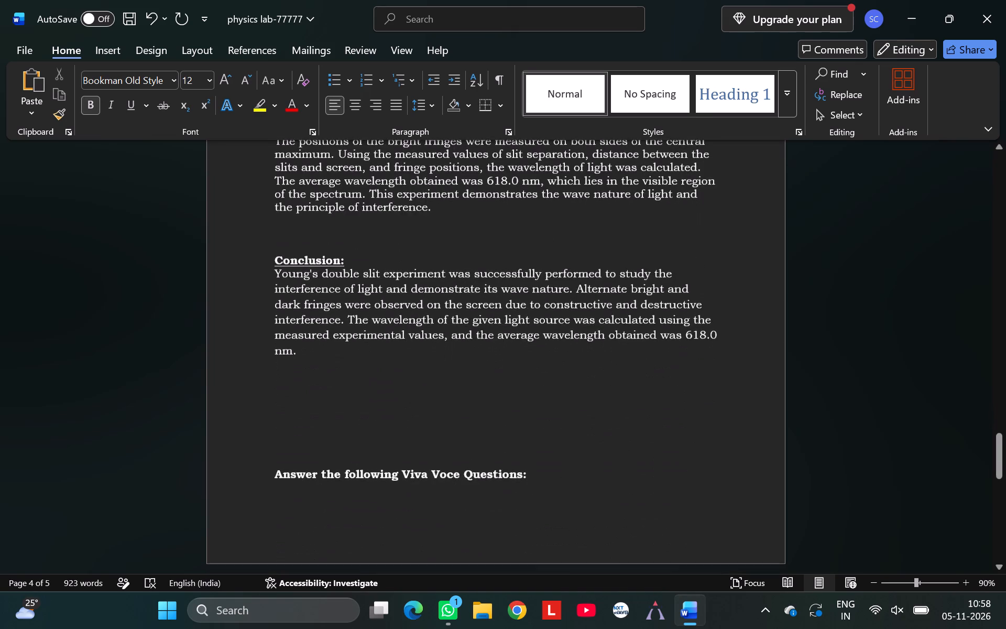
scroll(512, 478, "down", 4)
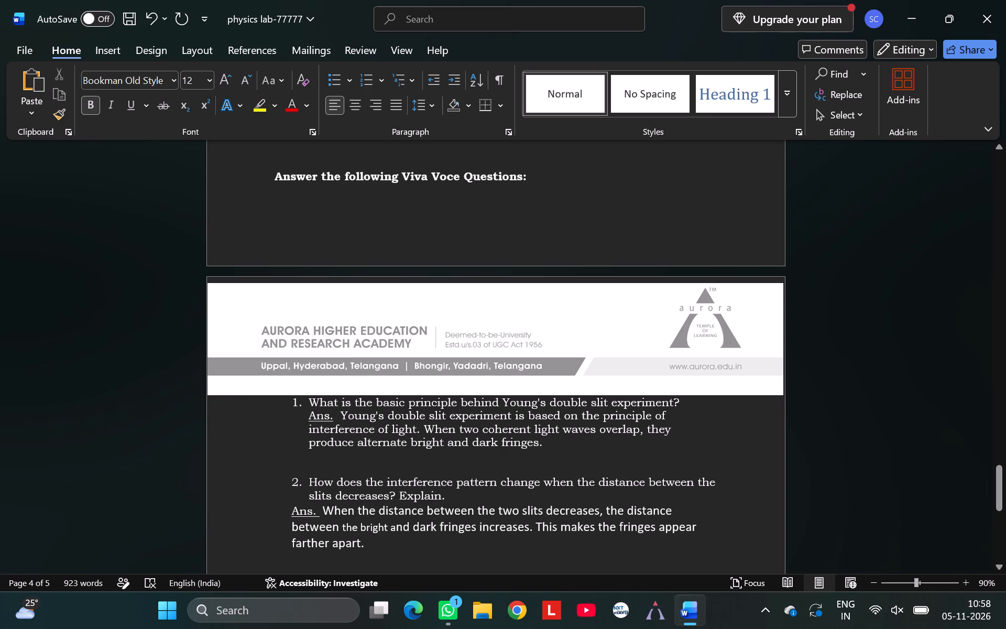
scroll(558, 164, "up", 1)
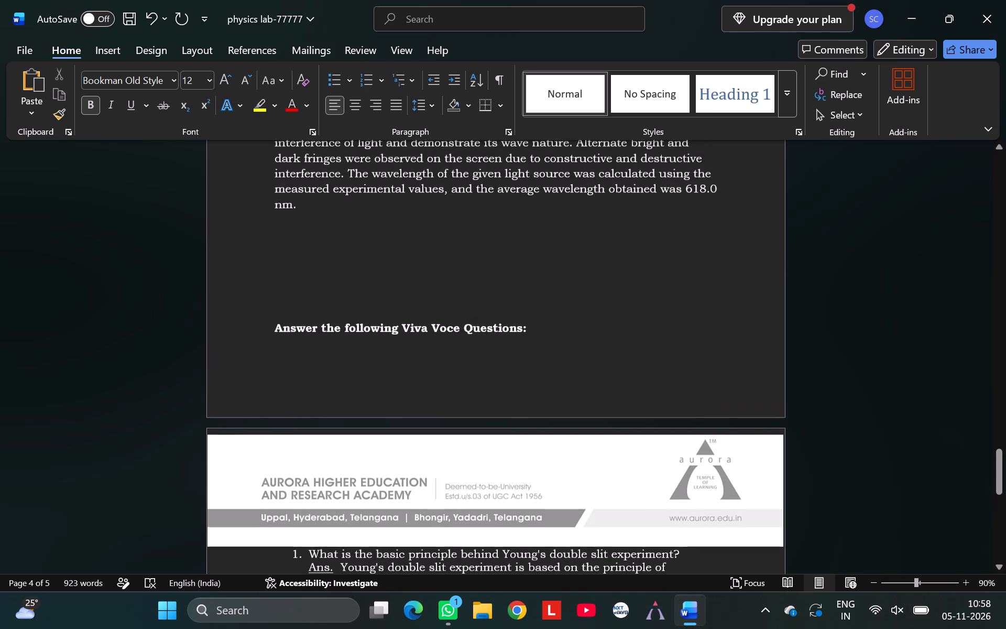
left_click(451, 238)
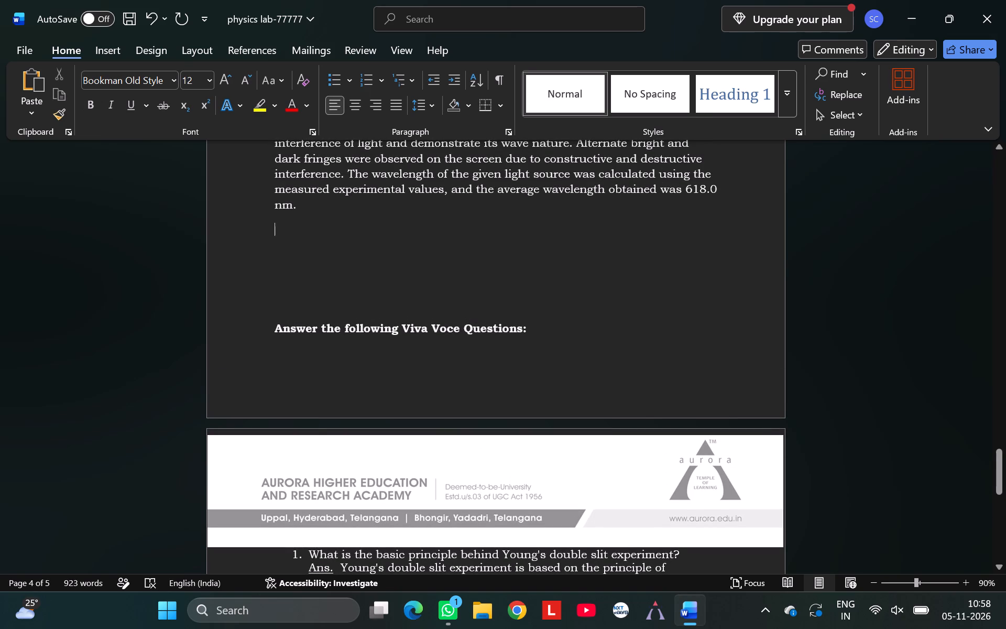
scroll(451, 238, "down", 1)
scroll(451, 238, "up", 1)
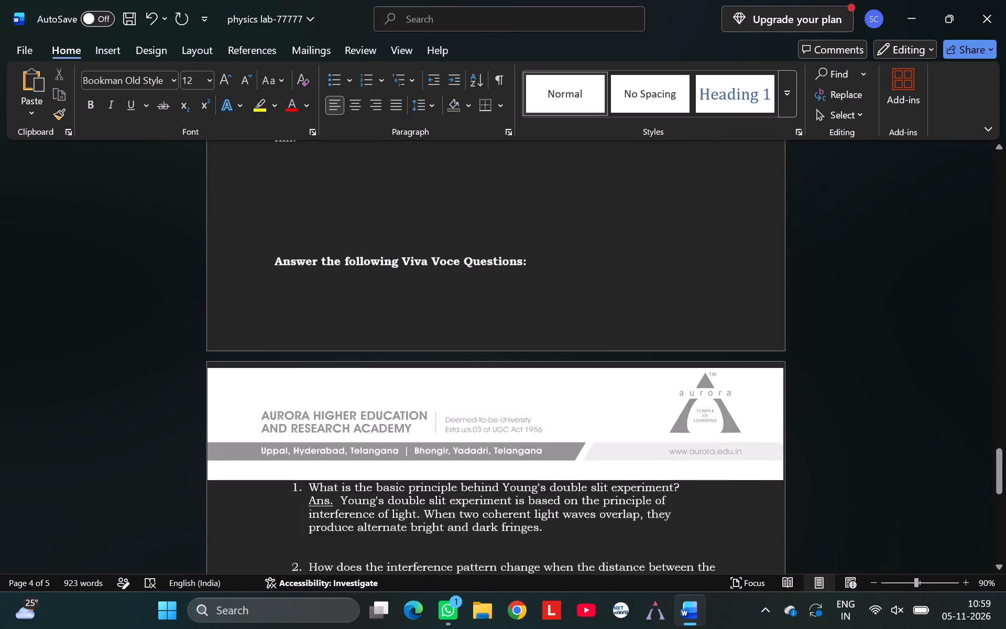
scroll(451, 238, "up", 1)
left_click(404, 276)
key("Return")
key("Return")
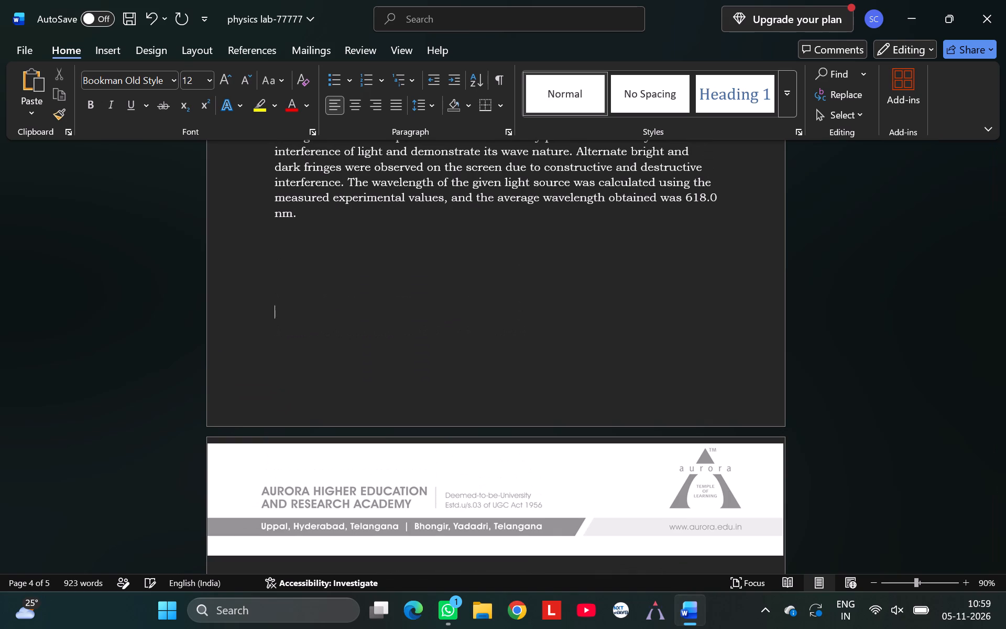
scroll(404, 276, "down", 5)
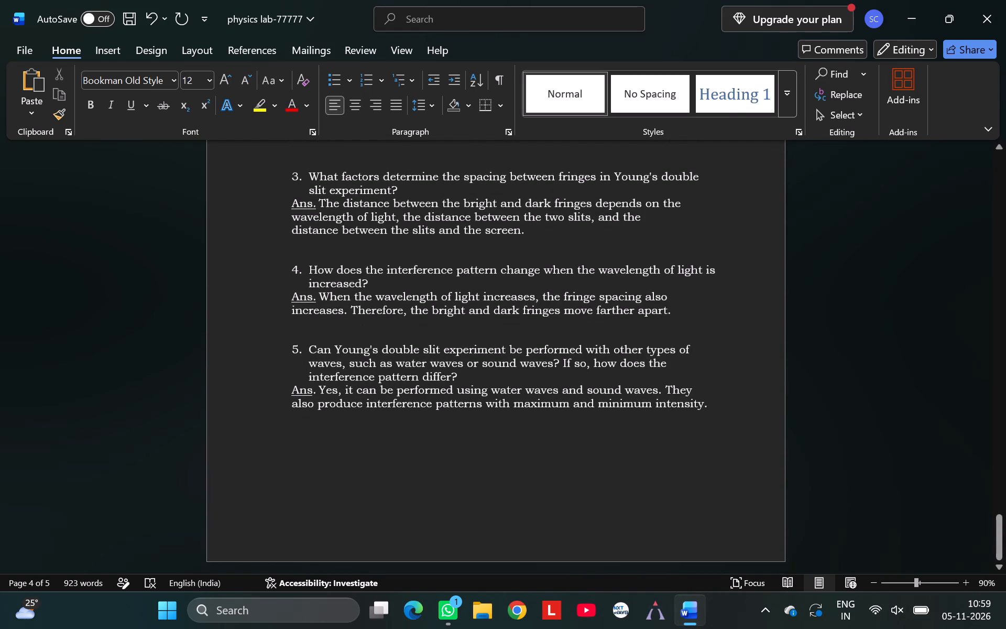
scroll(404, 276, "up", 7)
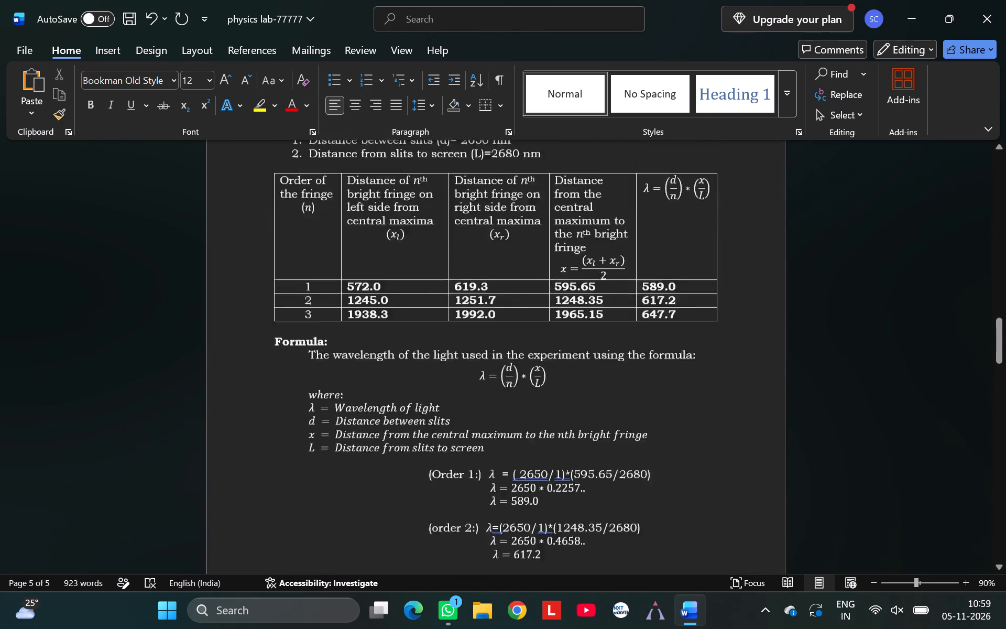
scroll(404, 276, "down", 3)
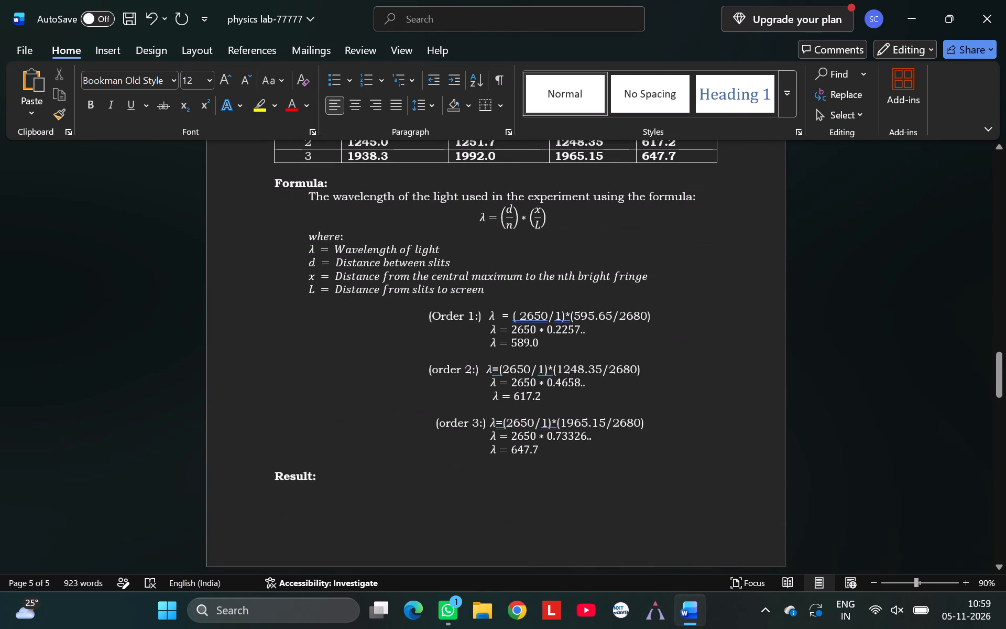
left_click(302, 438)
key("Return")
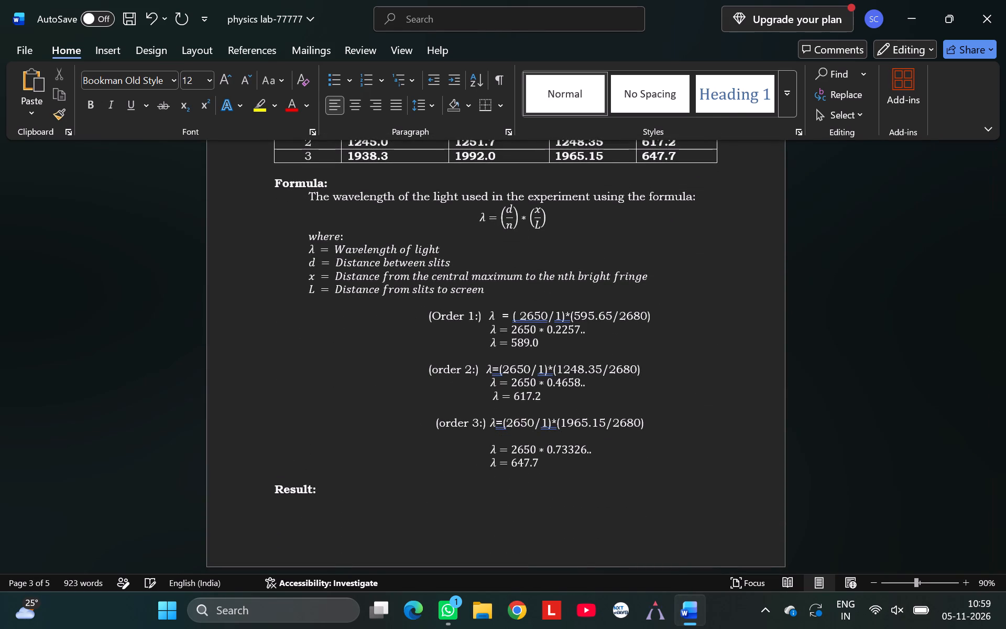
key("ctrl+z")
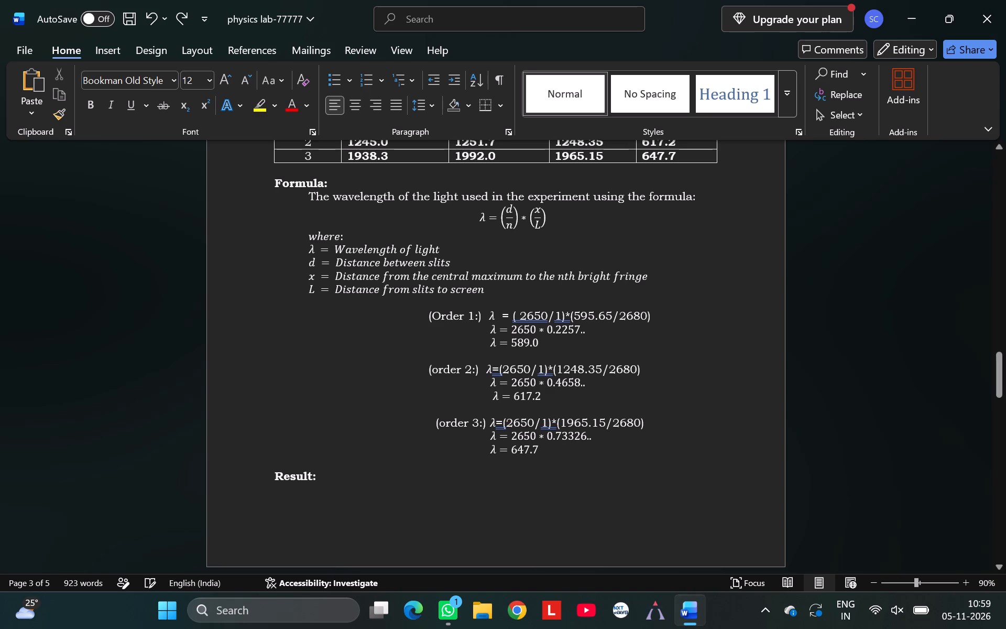
Insert three blank lines between the order 3 calculation and the Result heading to push the heading onto the next page.
left_click(284, 459)
key("Return")
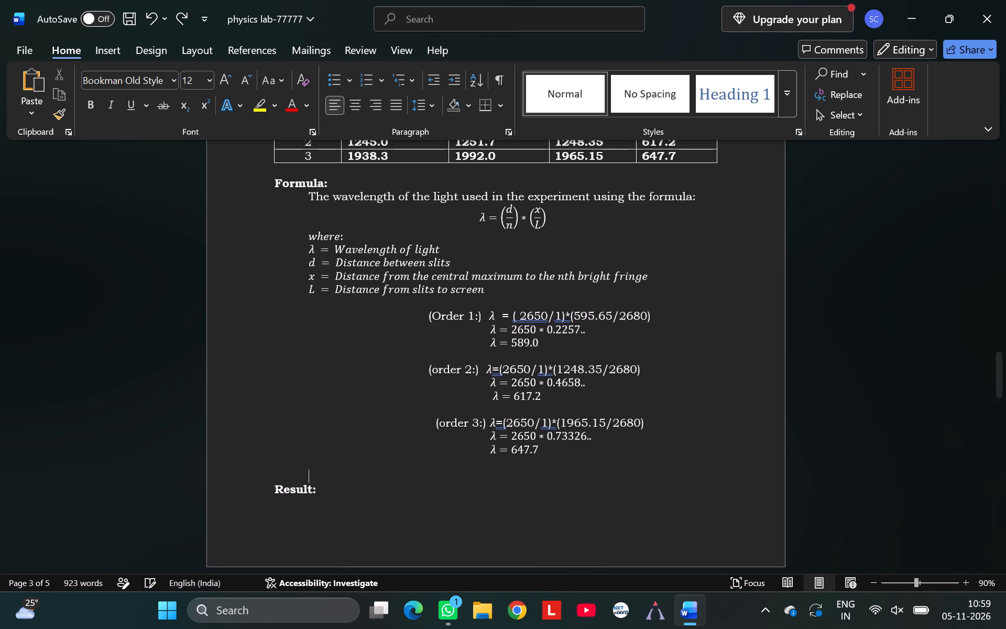
key("Return")
key("Return")
Review the page layout from the circuit diagram and calculations through the Result, Discussion, Conclusion and Viva Voce answers.
scroll(284, 459, "down", 1)
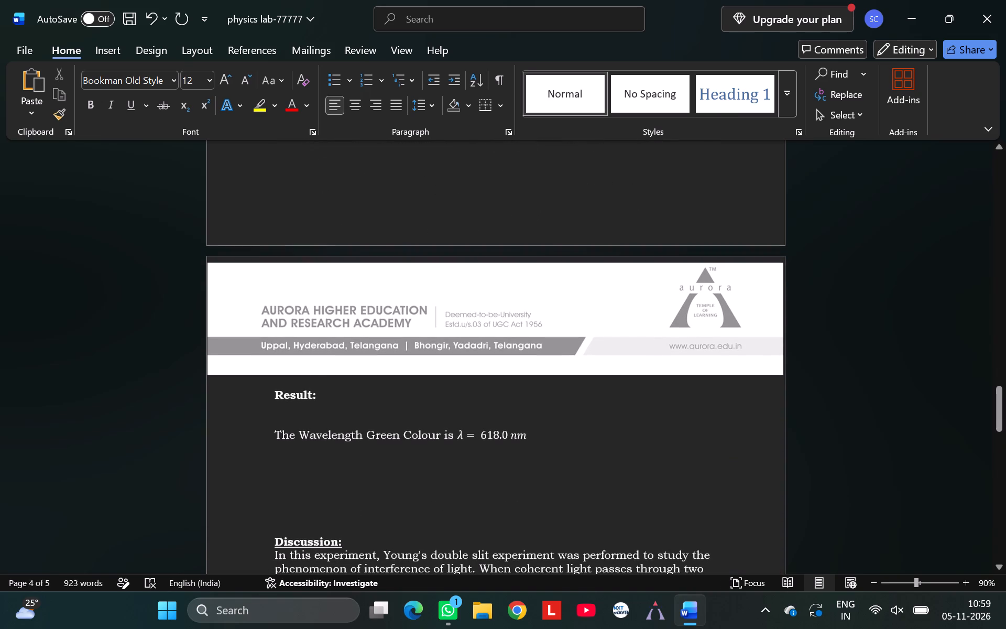
scroll(284, 459, "down", 1)
scroll(327, 485, "up", 2)
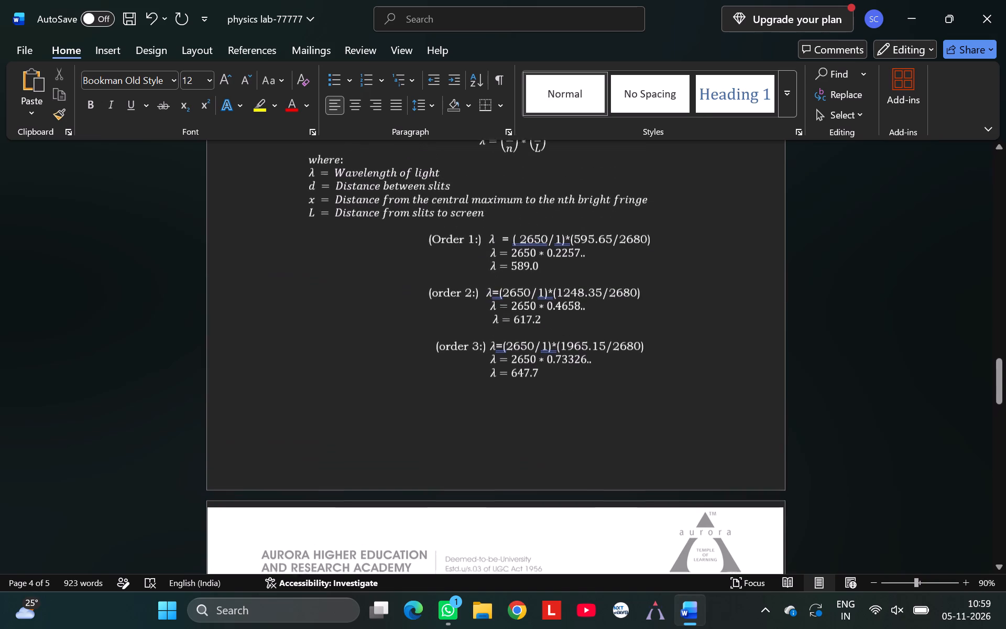
scroll(327, 485, "up", 1)
scroll(327, 485, "down", 1)
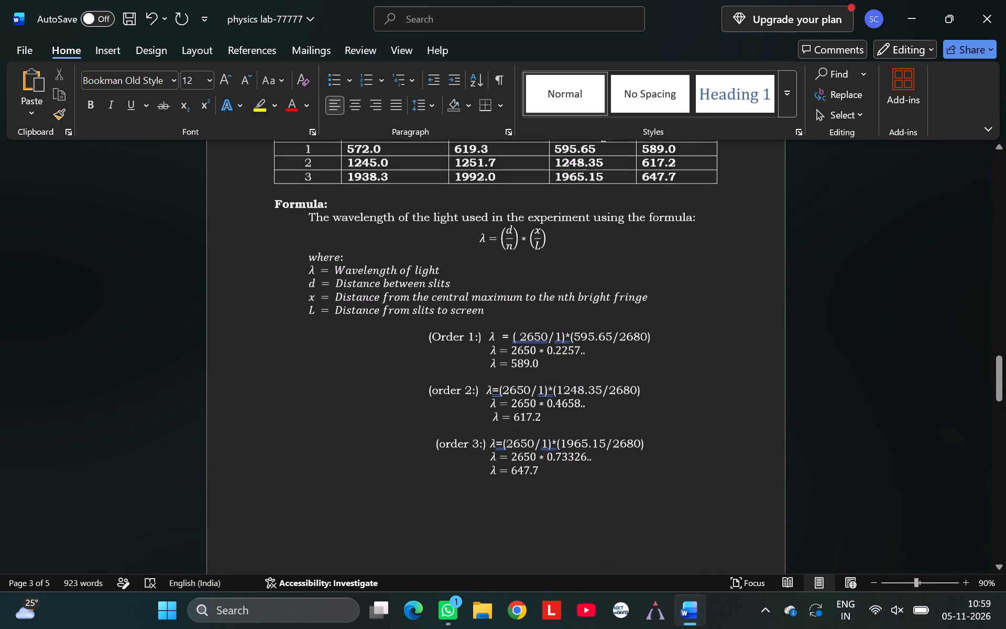
scroll(327, 485, "down", 3)
scroll(327, 485, "up", 6)
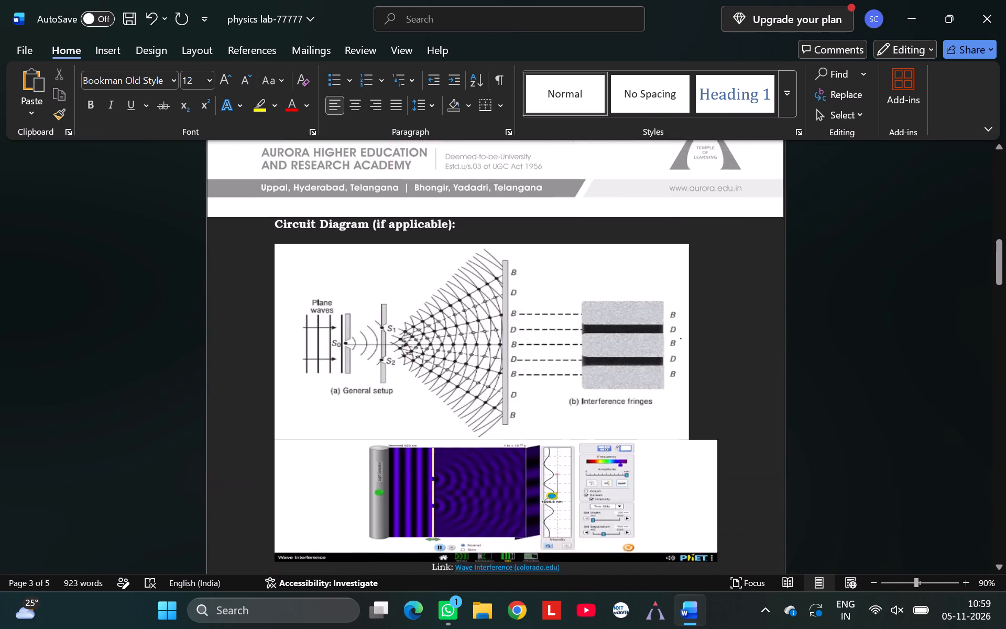
scroll(327, 485, "up", 2)
scroll(327, 485, "down", 2)
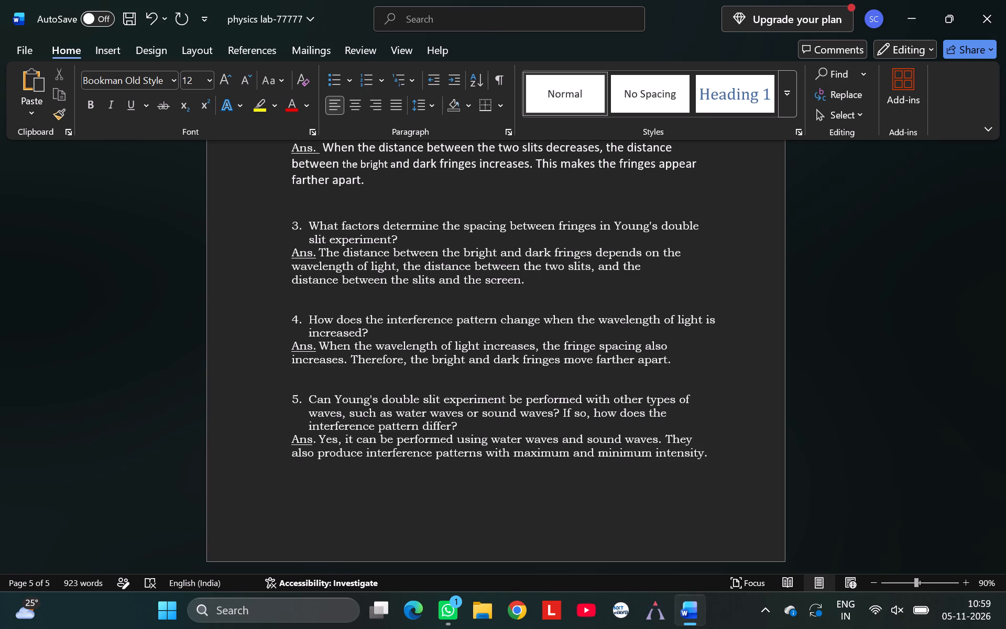
scroll(460, 394, "up", 1)
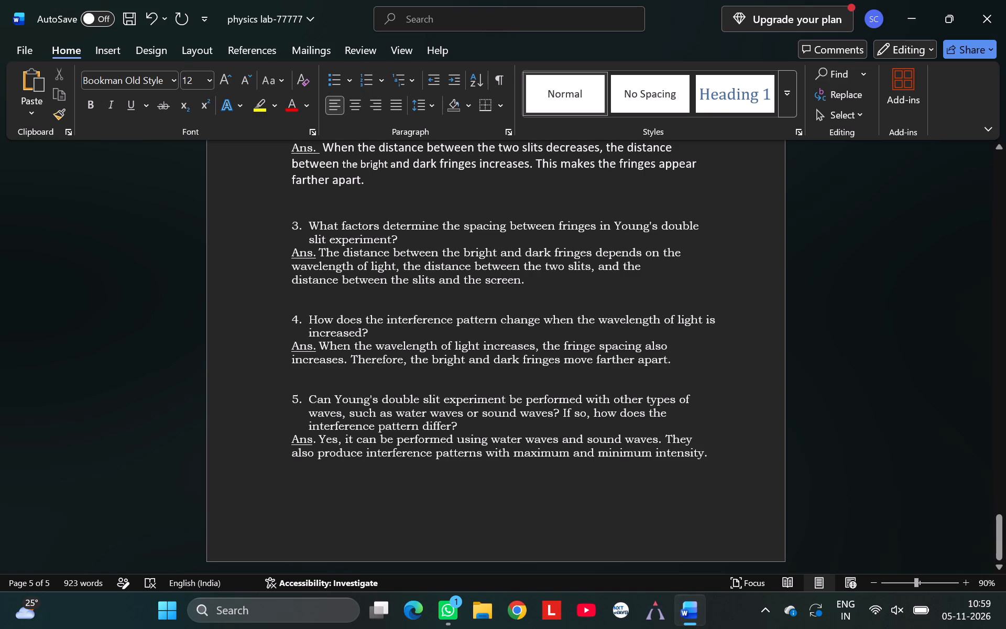
scroll(460, 394, "up", 4)
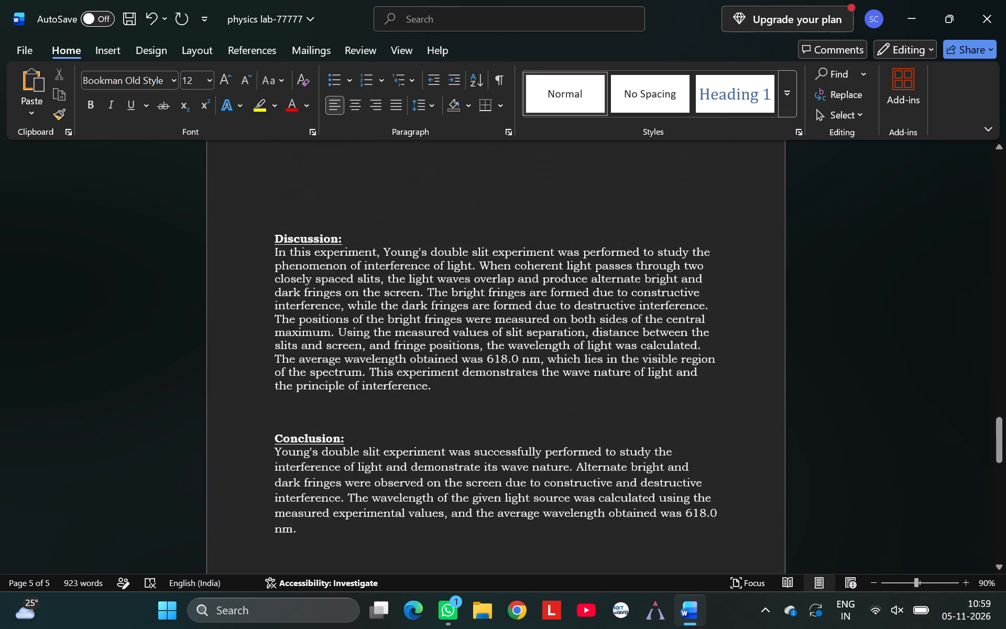
scroll(460, 394, "up", 2)
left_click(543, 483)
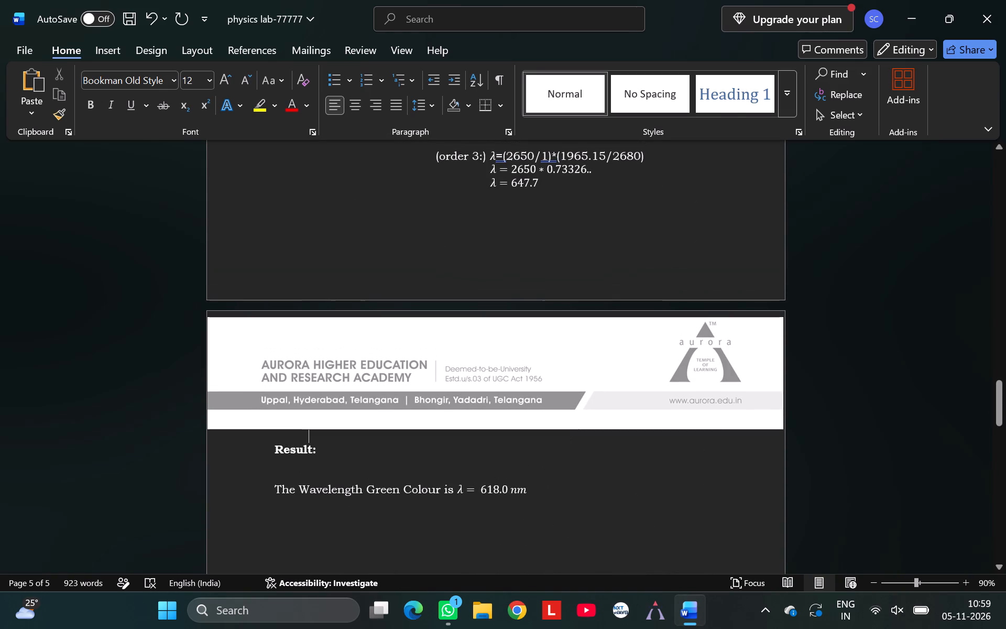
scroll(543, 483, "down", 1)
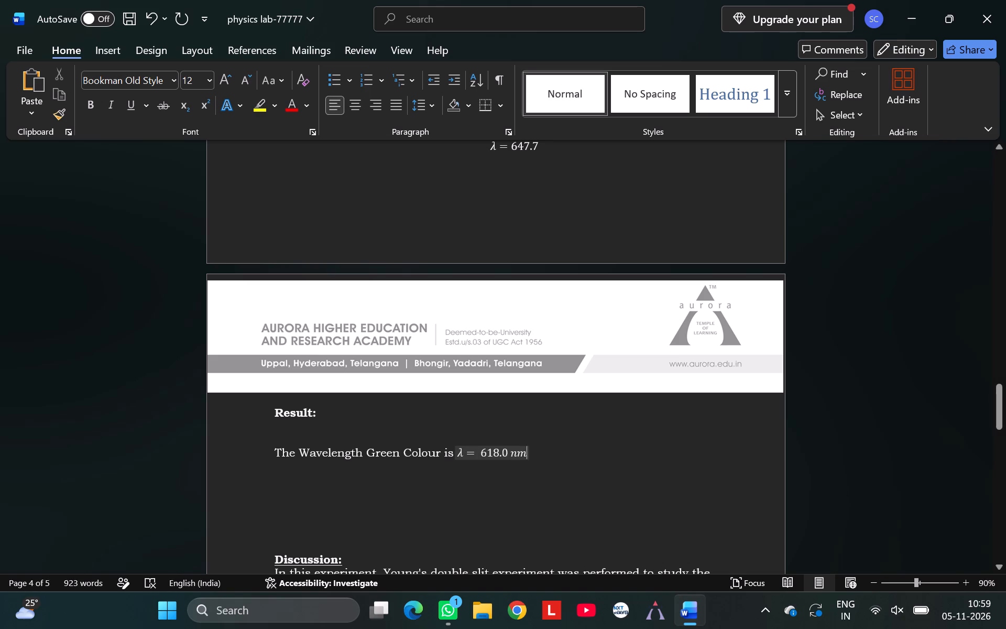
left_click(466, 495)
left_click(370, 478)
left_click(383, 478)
Replace the number in the green colour wavelength equation under Result with 589.0, the order 1 wavelength.
left_click(533, 451)
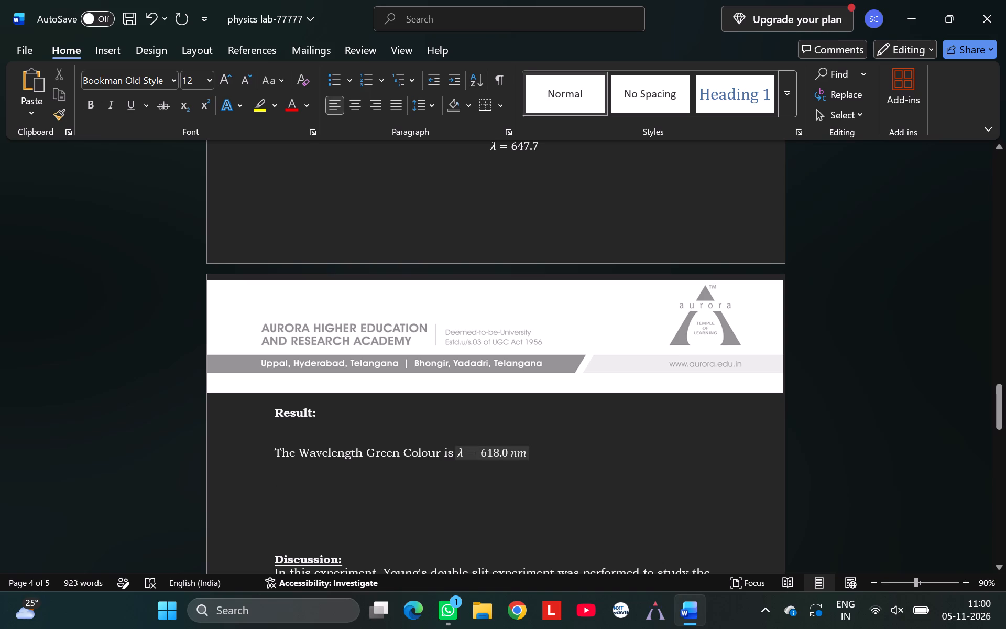
left_click(510, 452)
key("BackSpace")
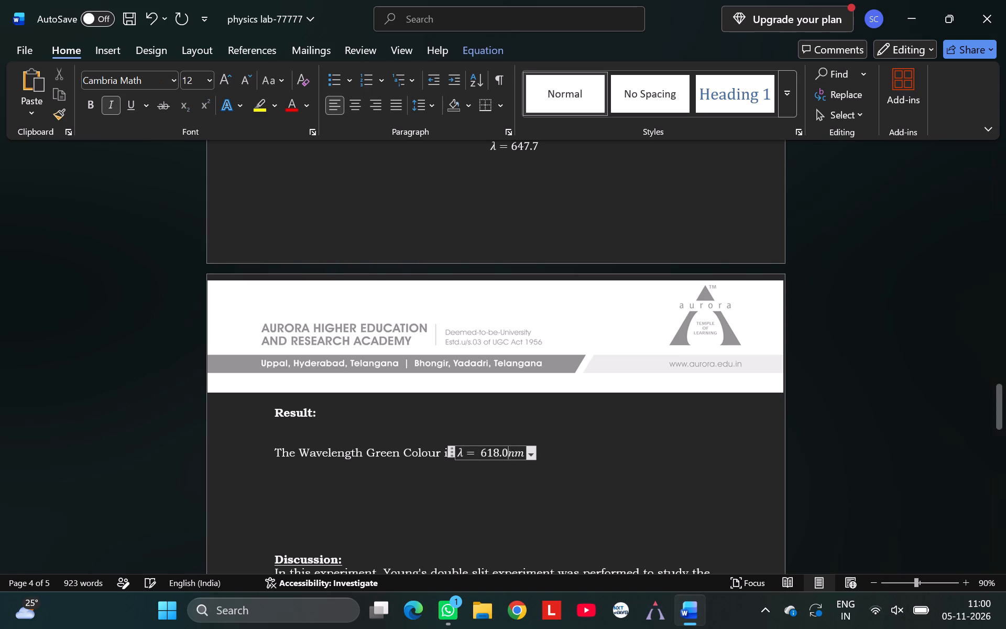
key("BackSpace")
key("BackSpace")
key("BackSpace")
key("BackSpace")
key("BackSpace")
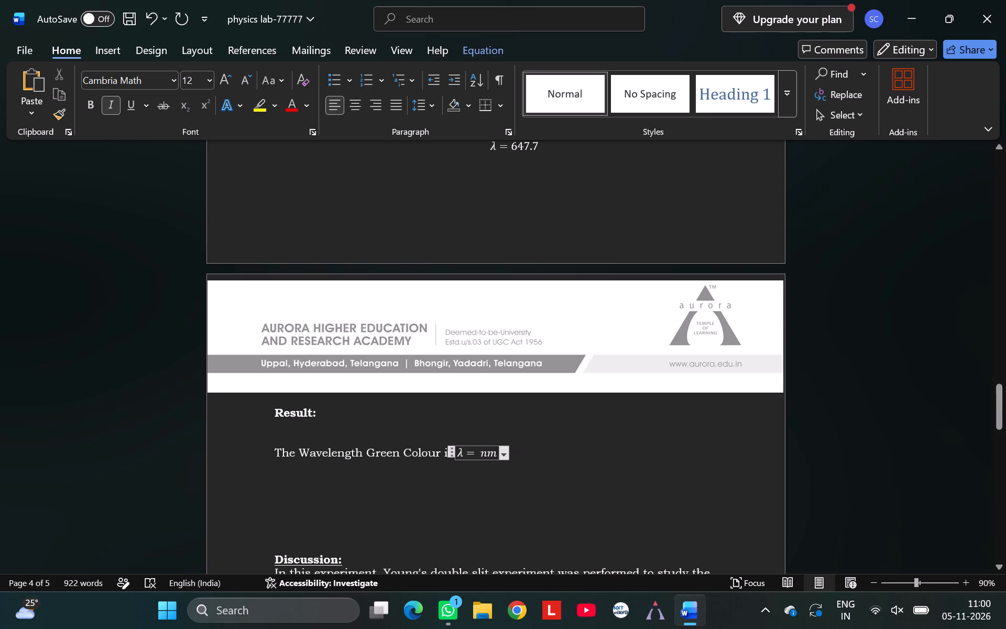
scroll(533, 190, "up", 4)
scroll(533, 190, "down", 1)
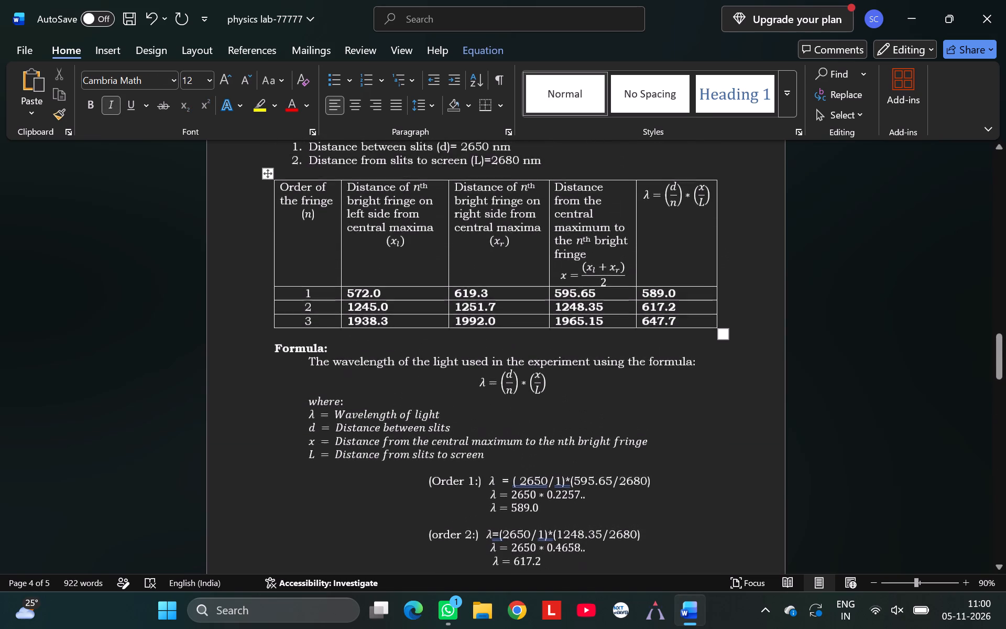
scroll(533, 190, "down", 1)
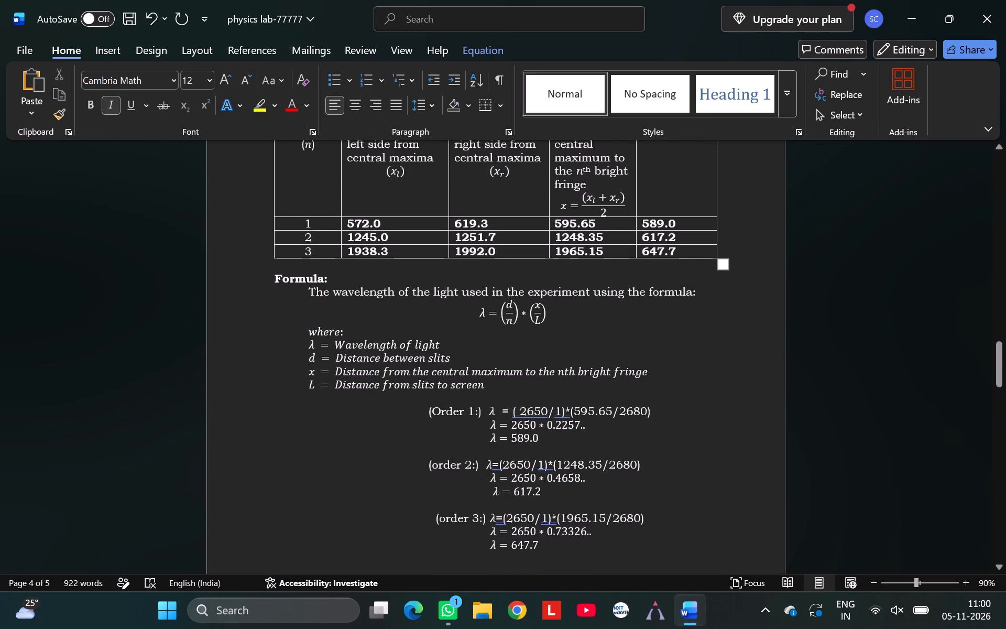
type("589")
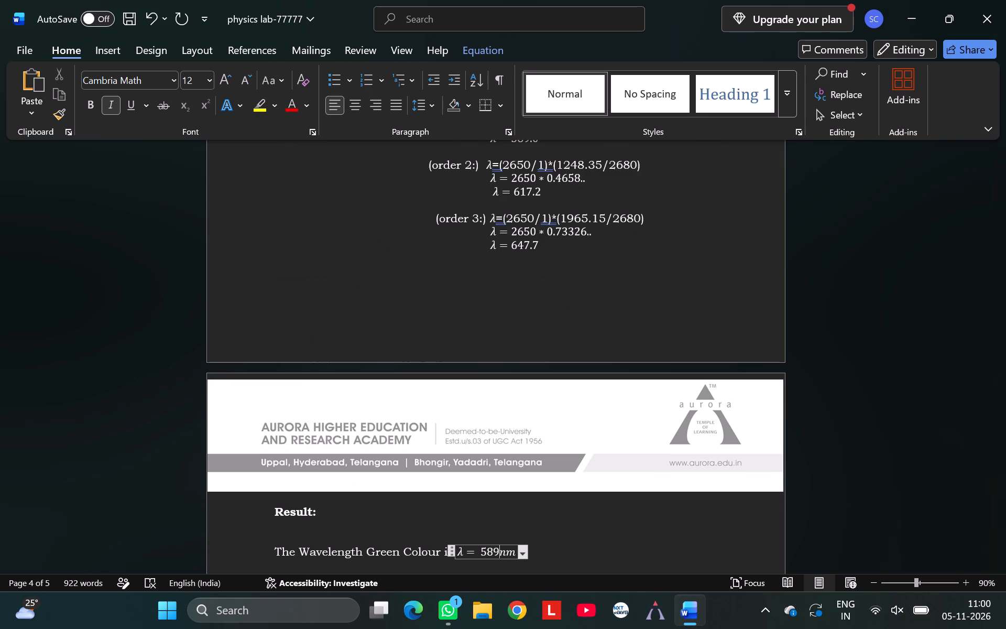
type(".0")
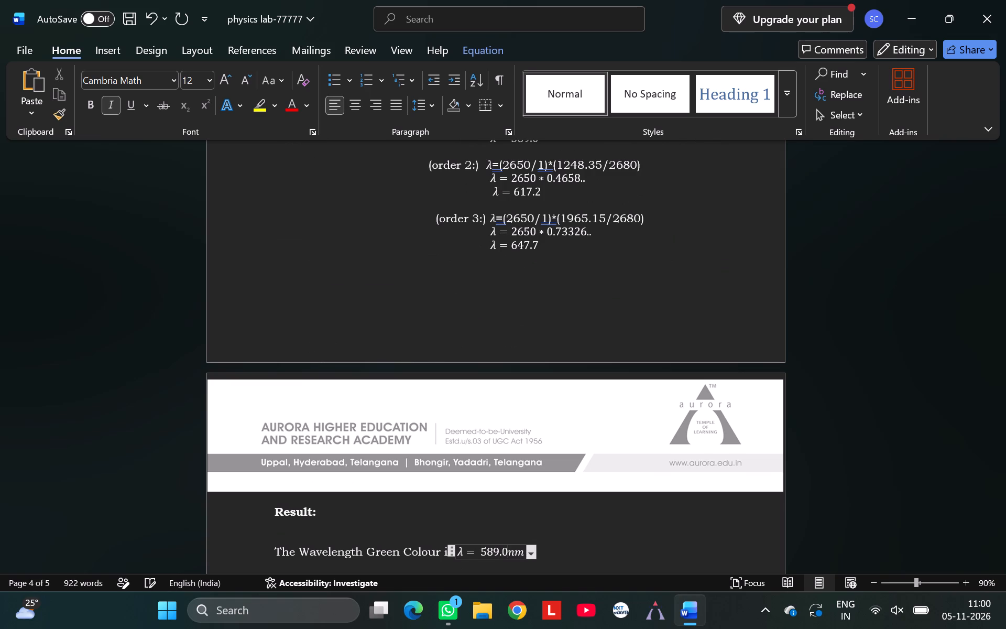
Add the order 2 and order 3 wavelengths to the Result equation as + 617.2 + 647.7.
scroll(673, 312, "down", 1)
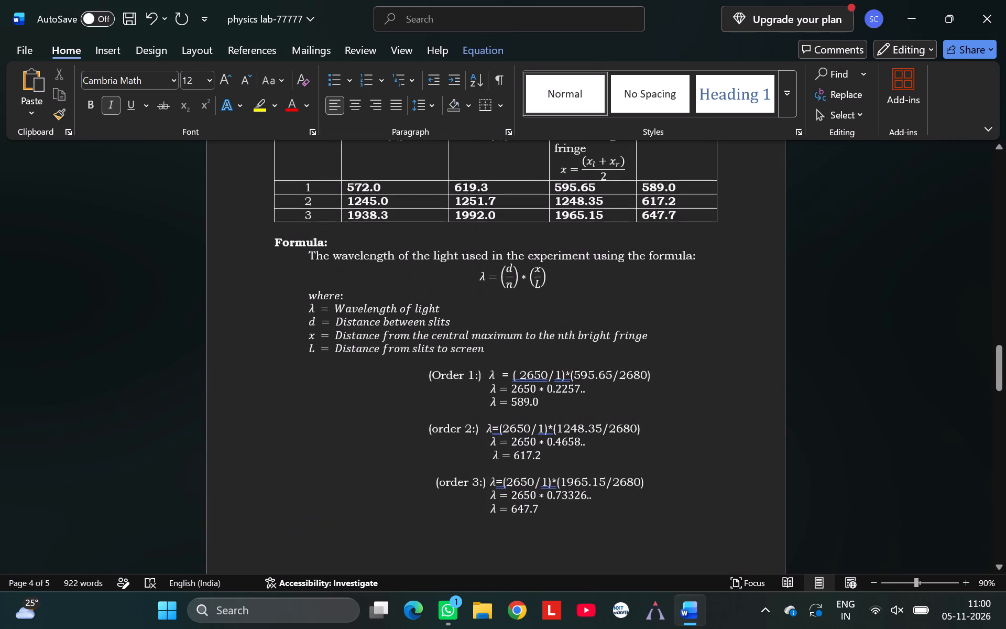
scroll(673, 312, "down", 1)
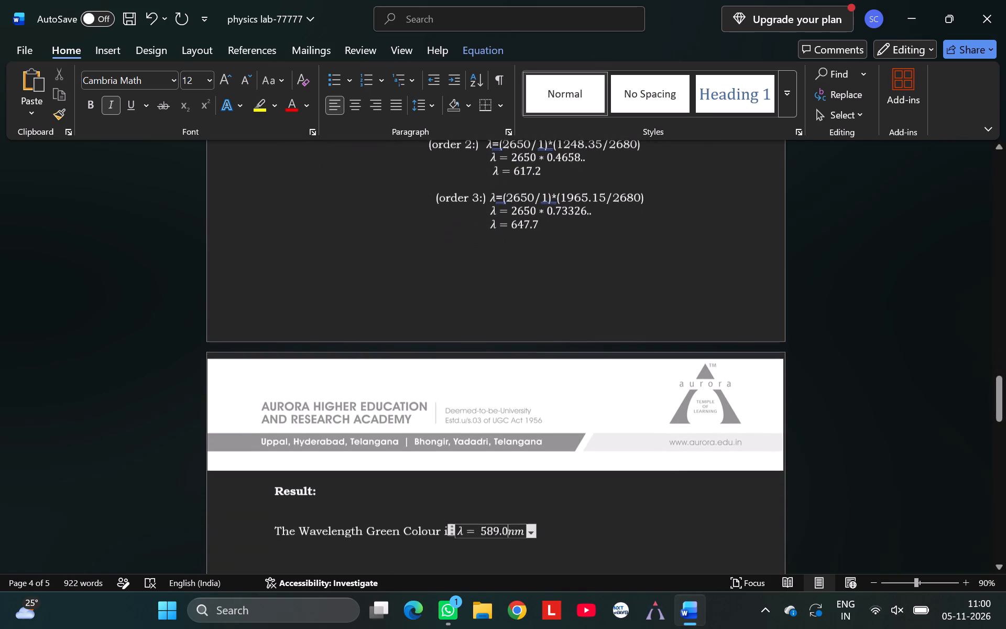
scroll(673, 312, "down", 1)
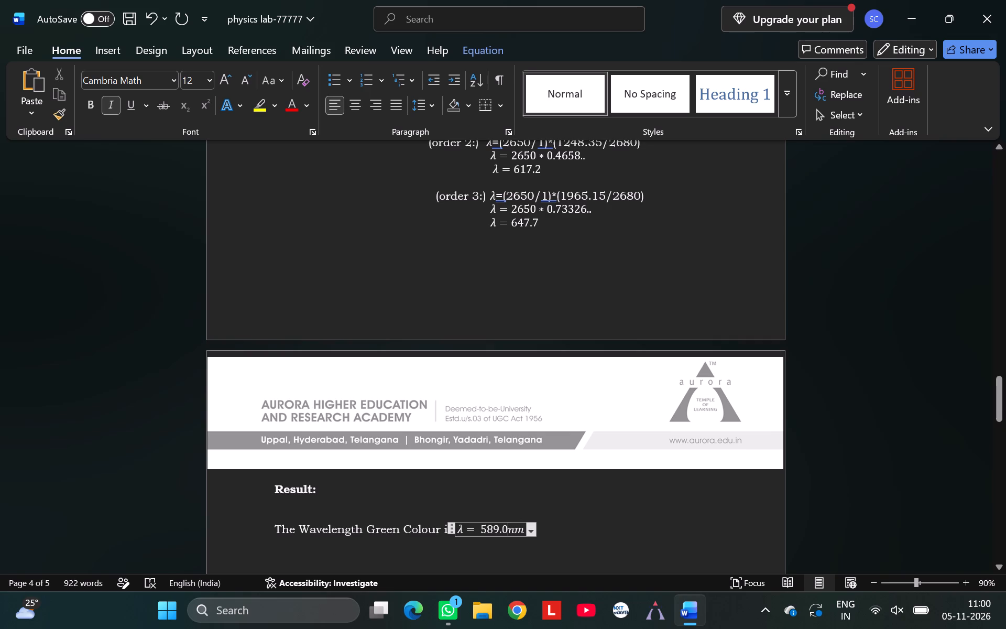
key("shift+plus")
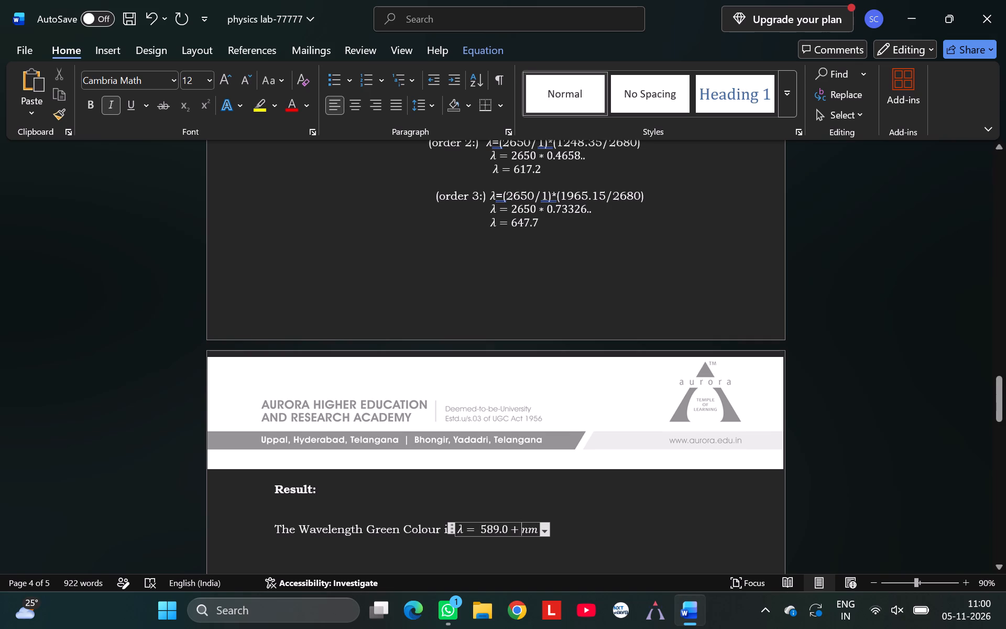
scroll(675, 279, "up", 3)
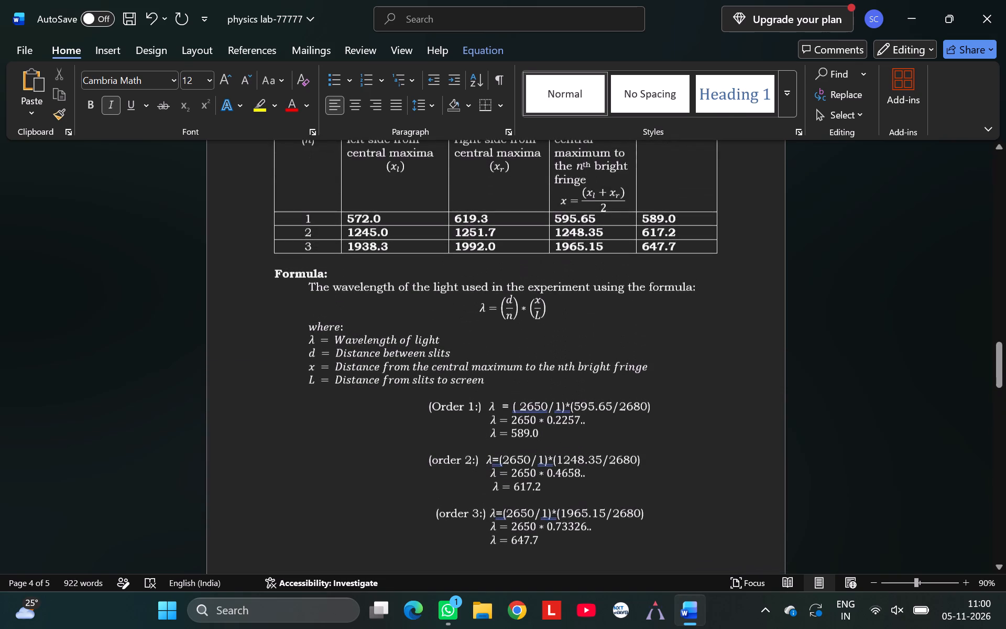
type("617")
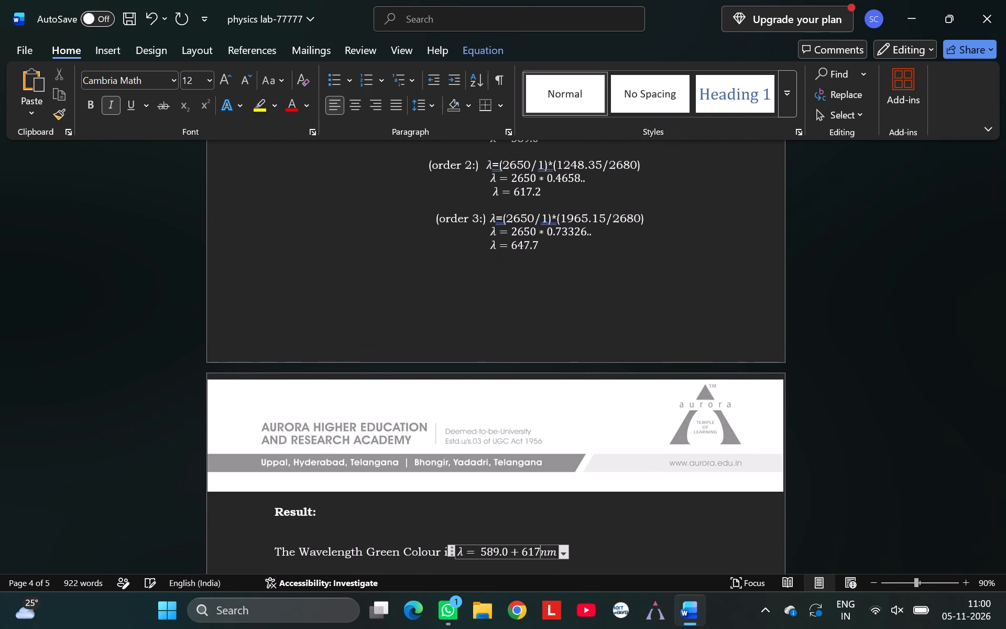
scroll(687, 294, "up", 1)
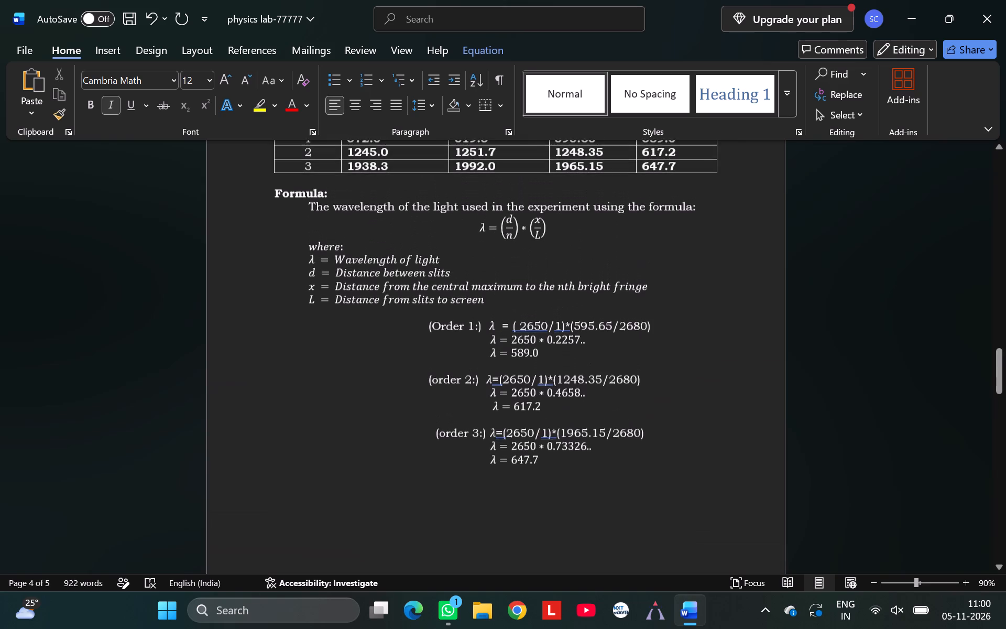
scroll(687, 294, "up", 2)
type(".2")
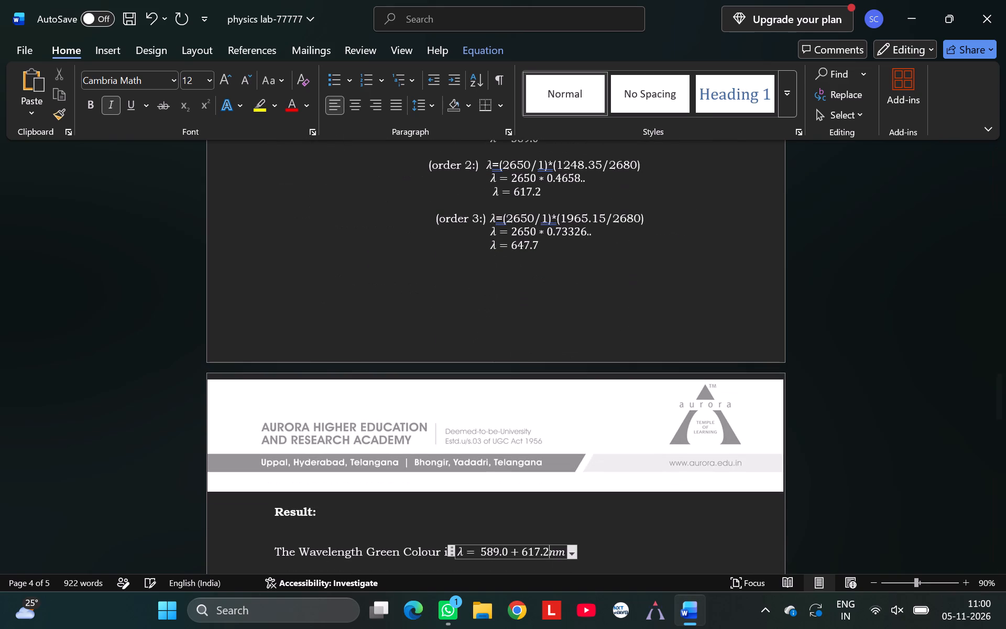
key("shift+plus")
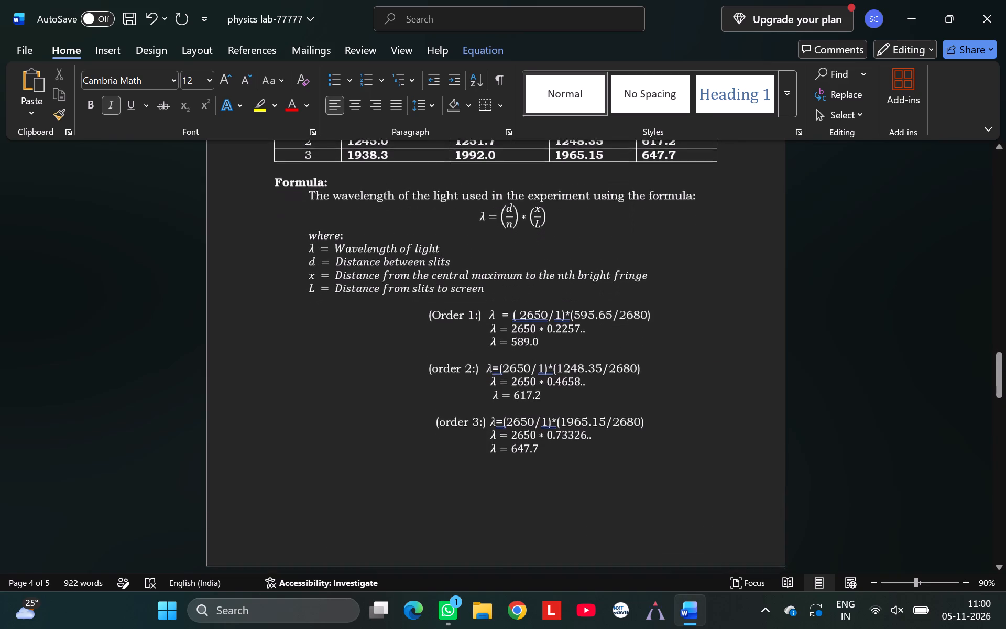
type("647")
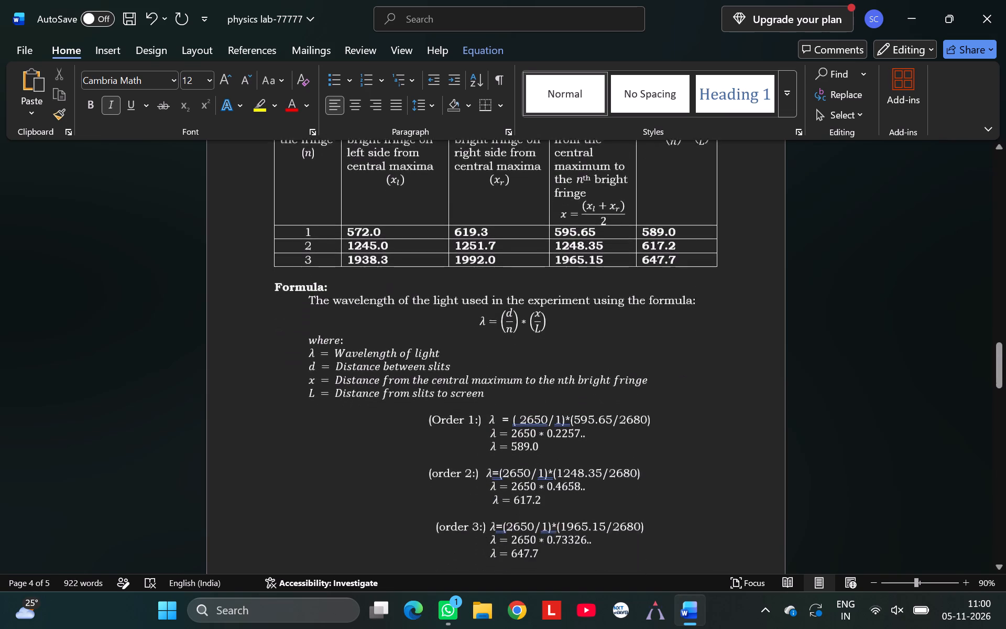
type(".7")
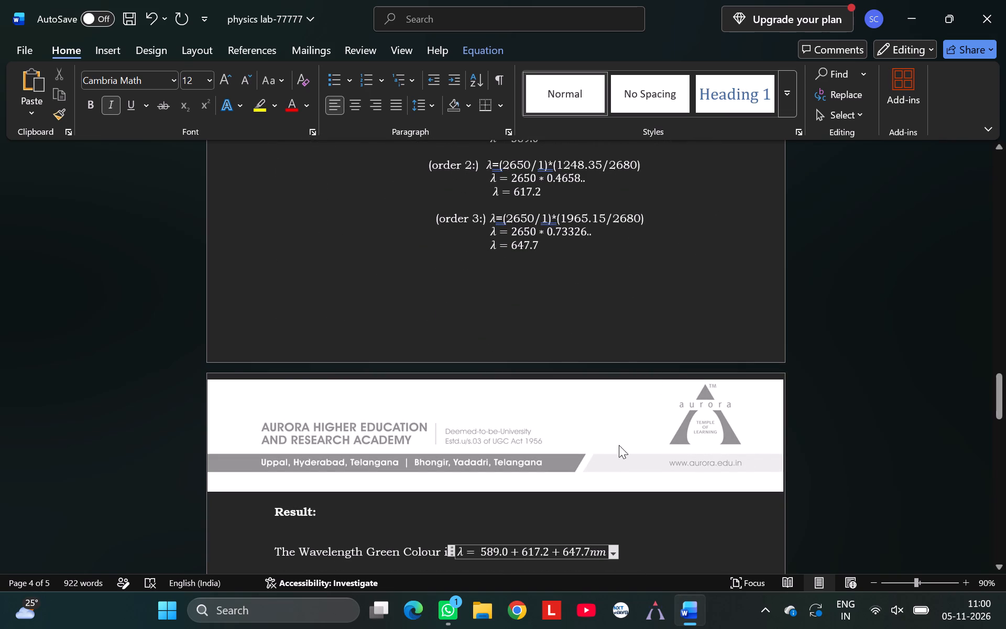
Delete the nm unit from the end of the Result equation.
left_click(603, 553)
key("BackSpace")
key("BackSpace")
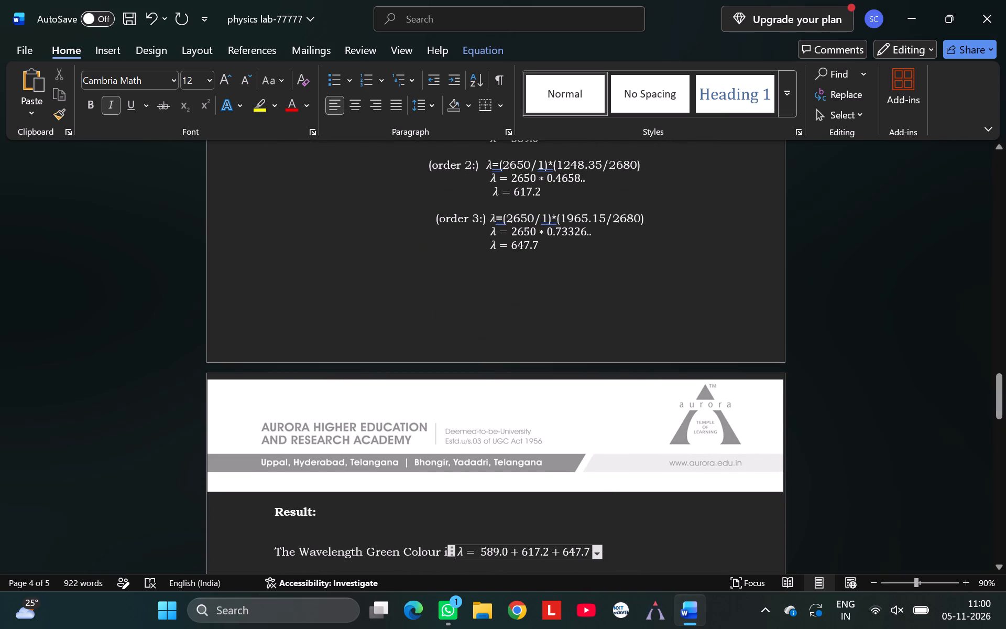
Enclose the sum of the three wavelengths in parentheses and add /3) after it in the Result equation.
left_click(476, 556)
key("shift+parenleft")
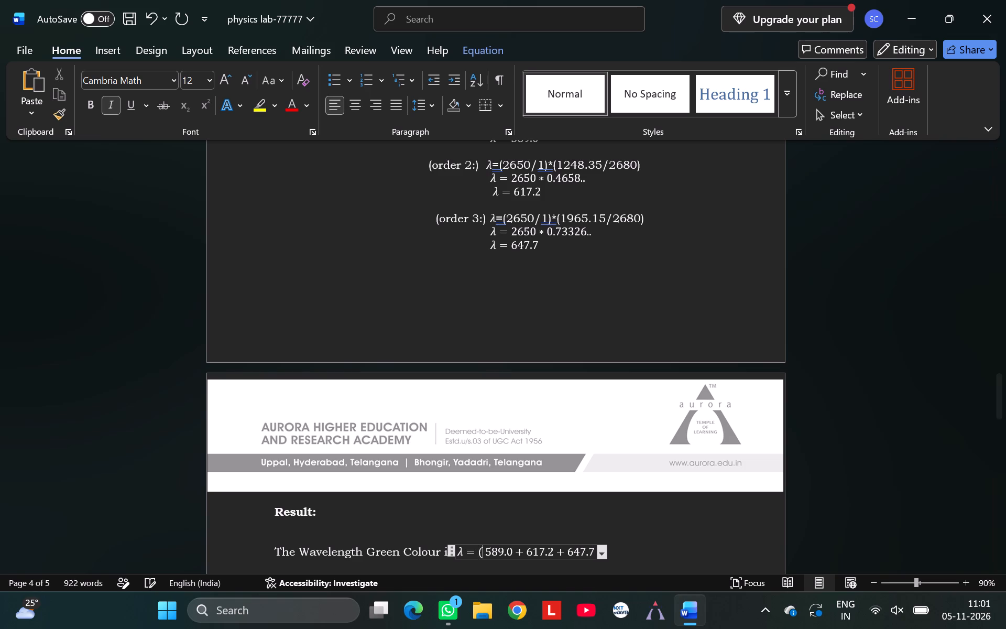
left_click(592, 549)
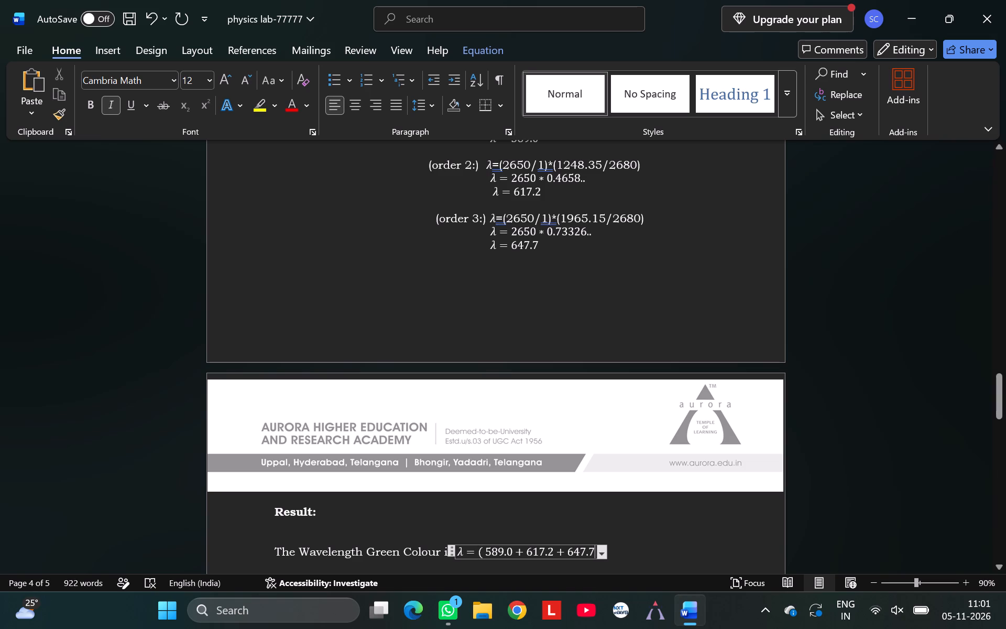
key("shift+parenright")
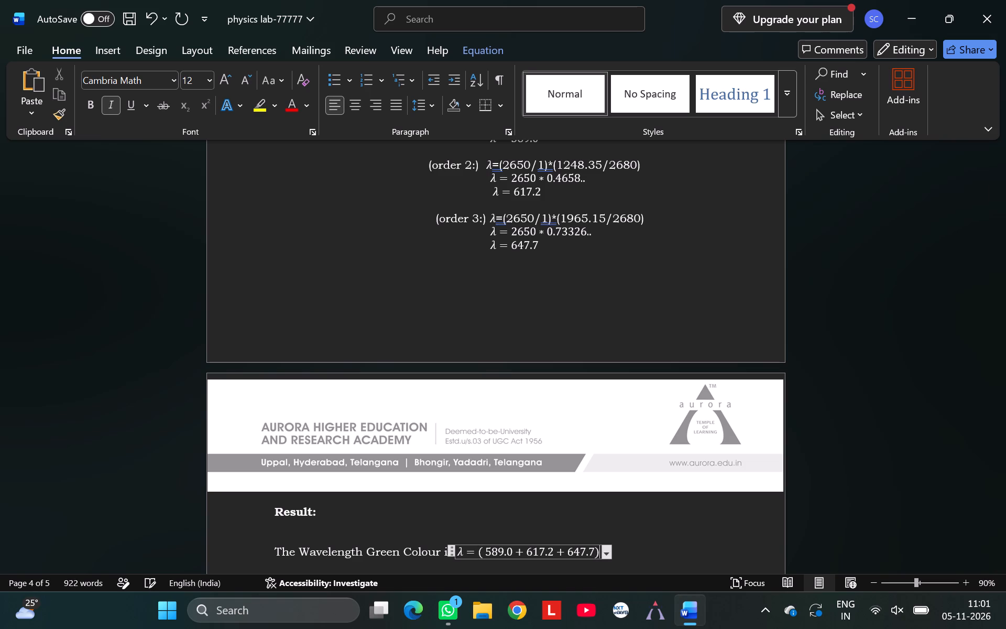
key("slash")
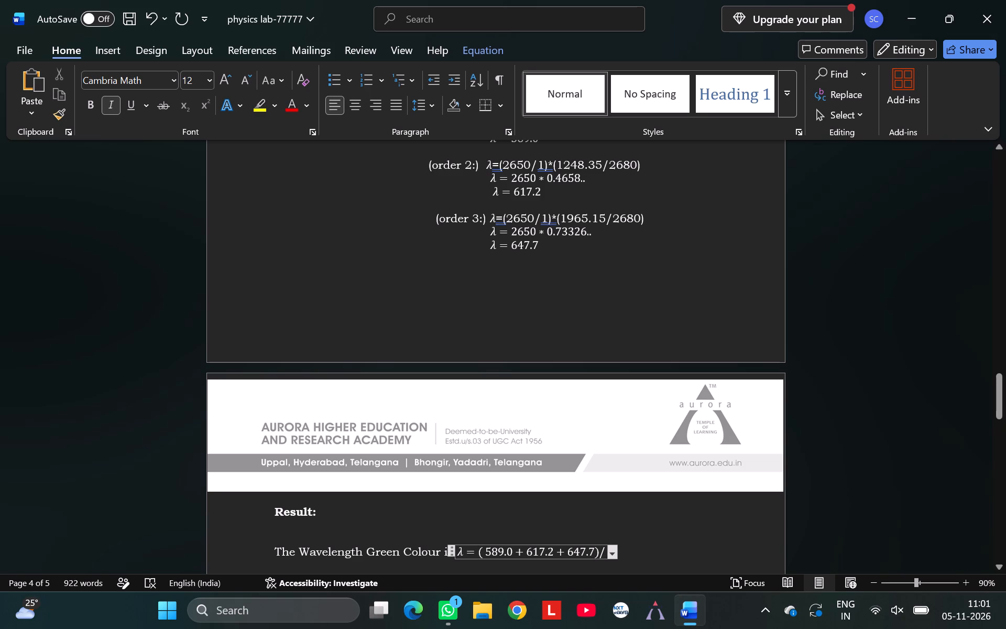
key("3")
key("shift+parenright")
Move the averaging equation onto its own line below "The Wavelength Green Colour is".
scroll(584, 547, "down", 1)
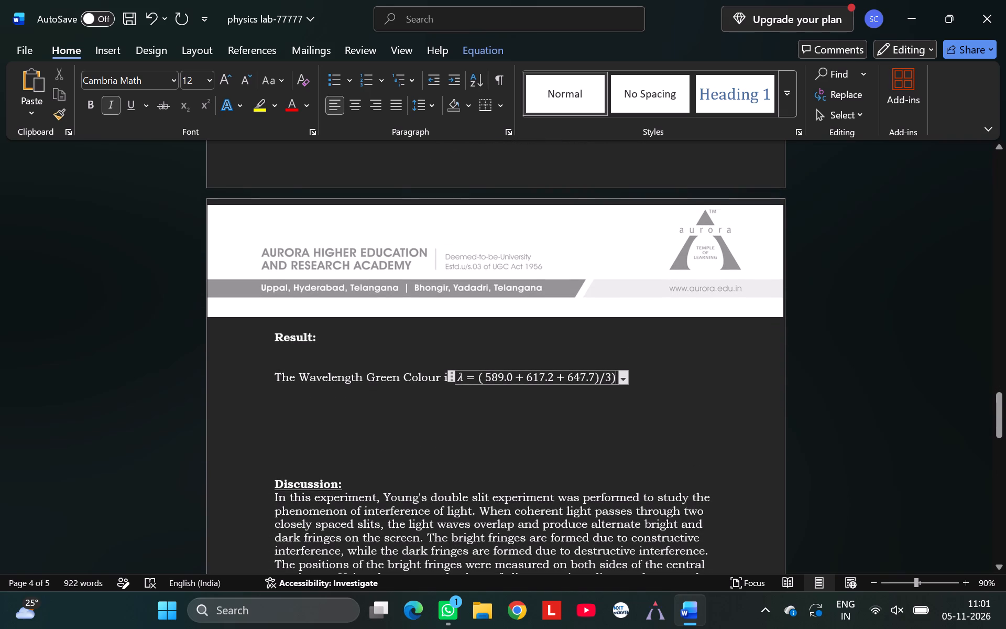
scroll(584, 547, "down", 1)
left_click(484, 468)
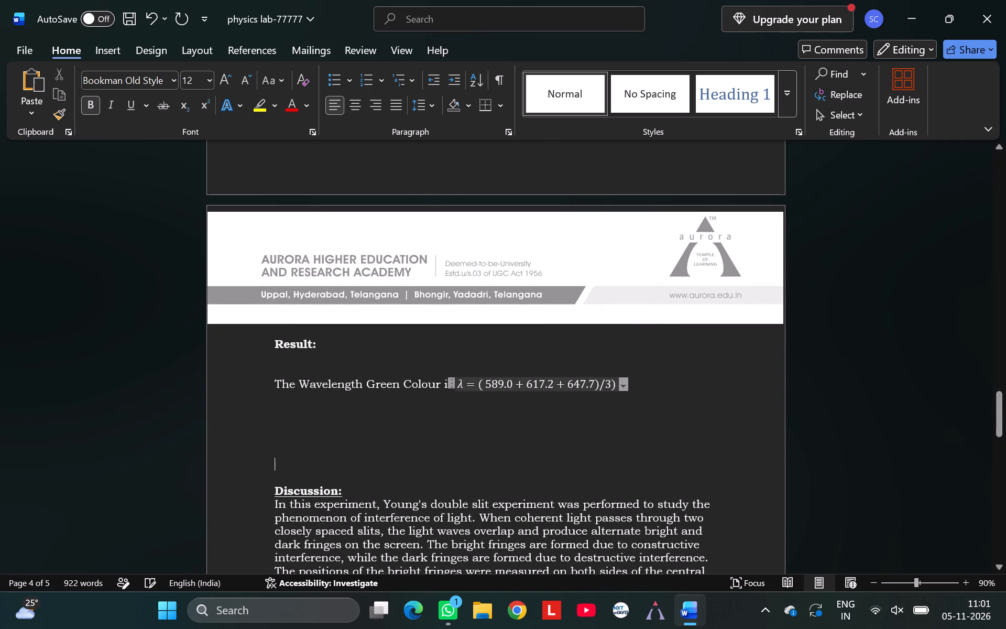
left_click(443, 385)
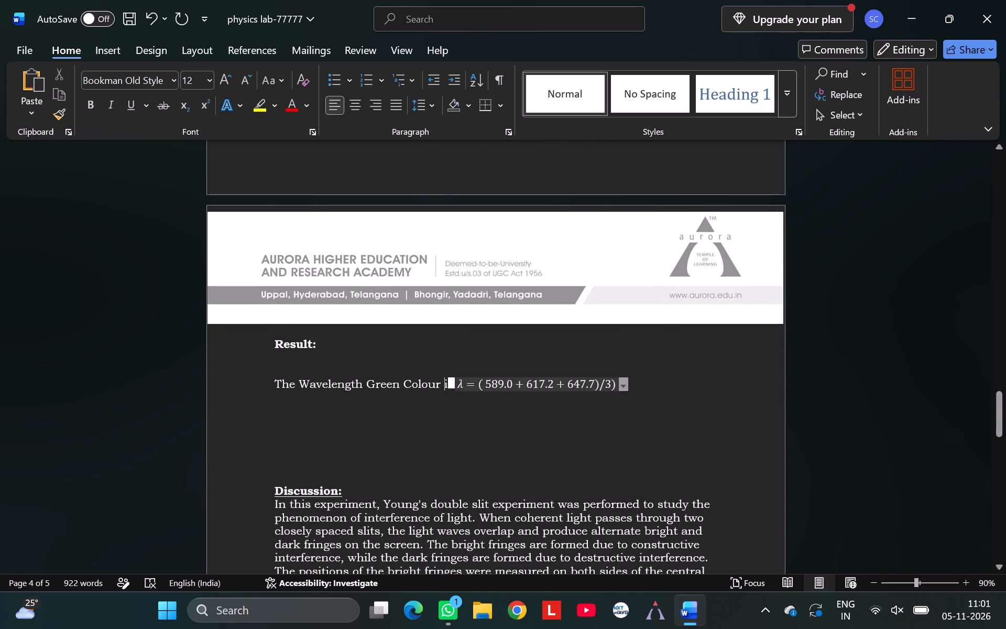
left_click(455, 384)
key("Return")
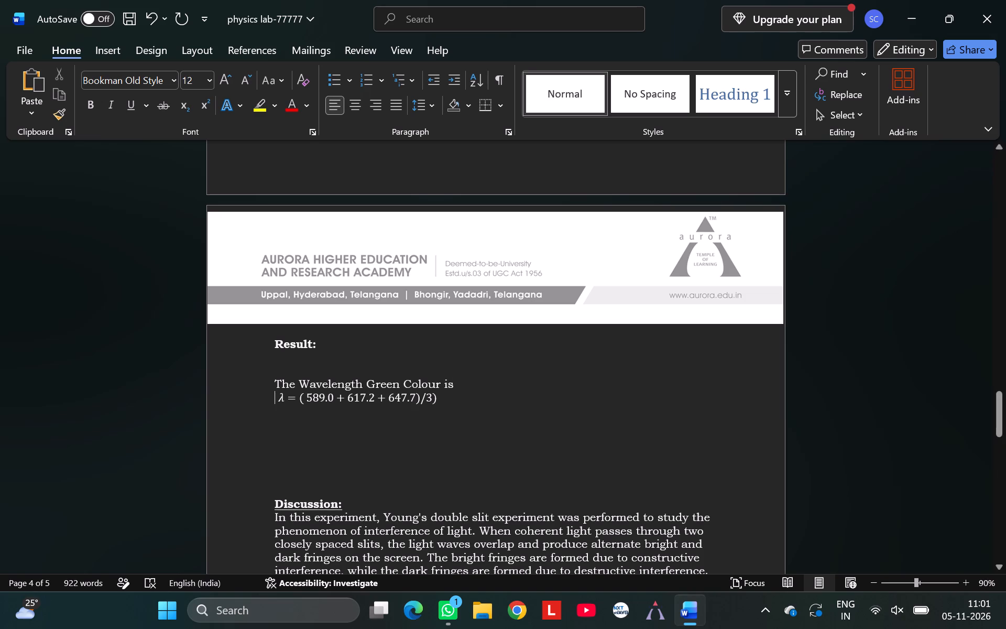
Indent the averaging equation with 22 spaces so it sits near the middle of the page.
key("space")
key("space")
key("space")
key("space")
key("space")
key("space")
key("space")
key("space")
key("space")
key("space")
key("space")
key("space")
key("space")
key("space")
key("space")
key("space")
key("space")
key("space")
key("space")
key("space")
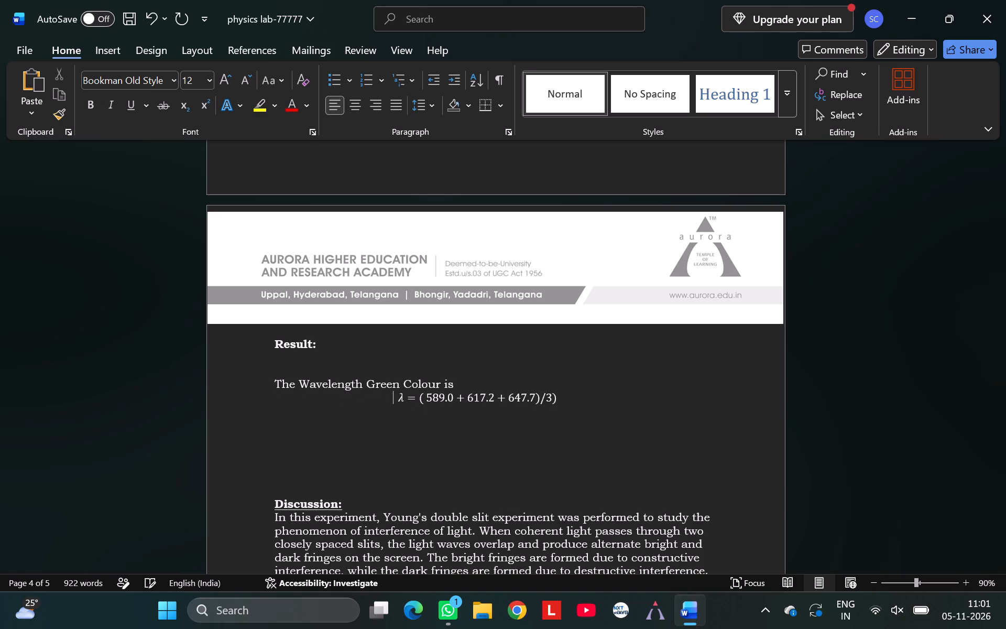
key("space")
key("space")
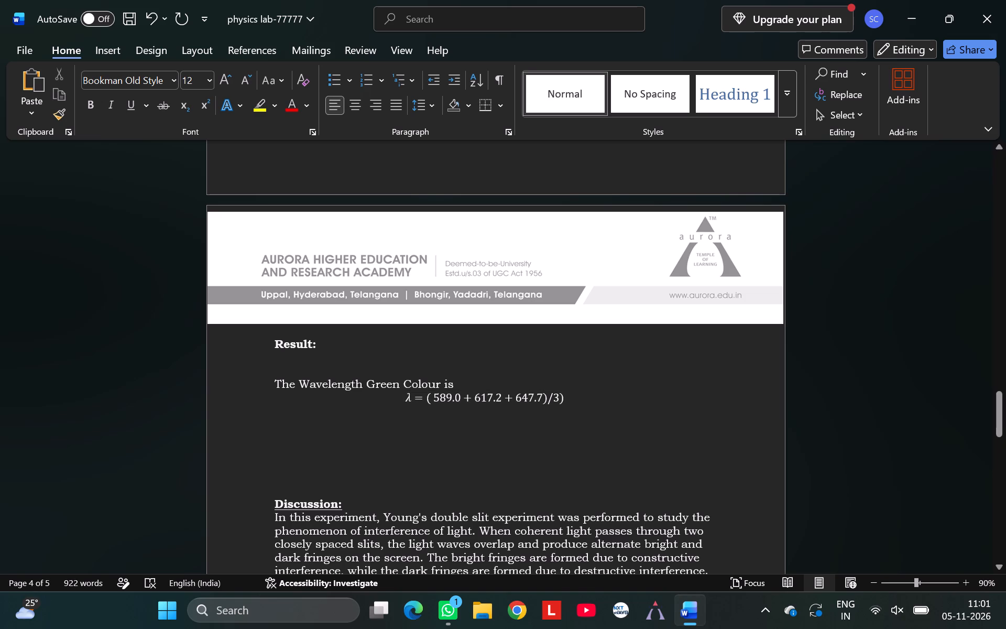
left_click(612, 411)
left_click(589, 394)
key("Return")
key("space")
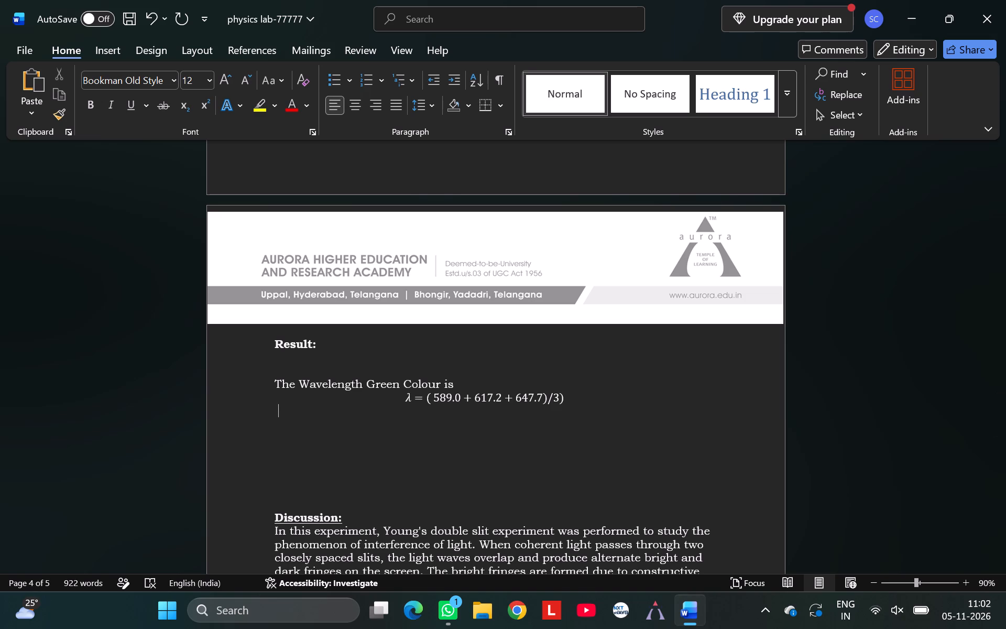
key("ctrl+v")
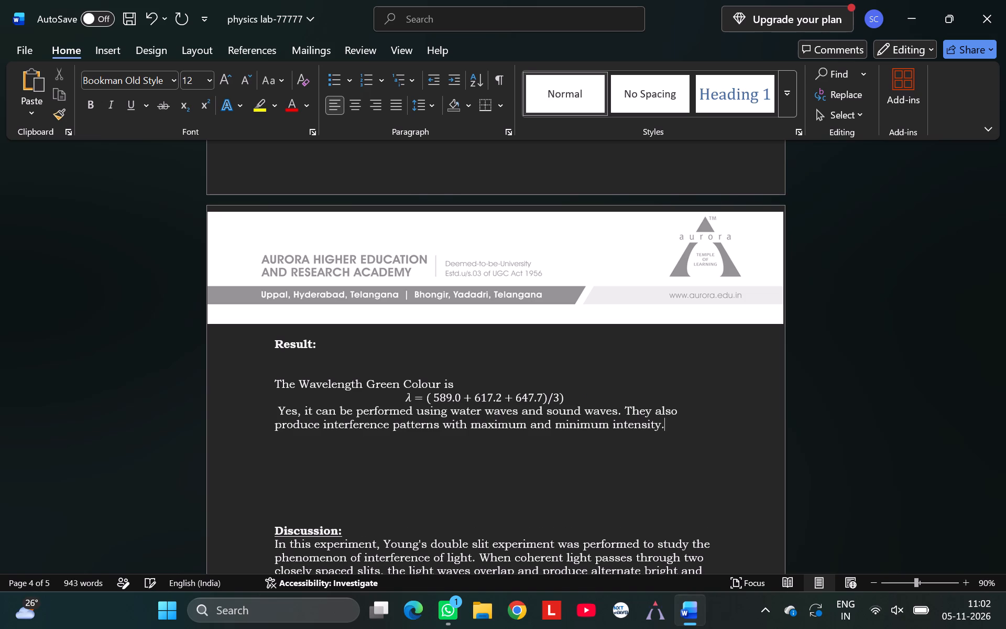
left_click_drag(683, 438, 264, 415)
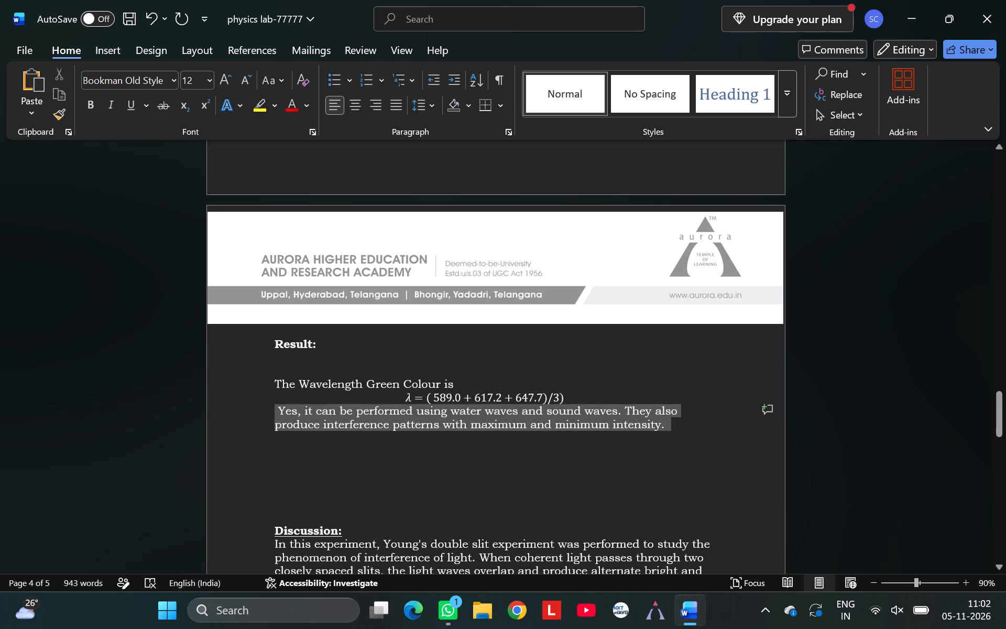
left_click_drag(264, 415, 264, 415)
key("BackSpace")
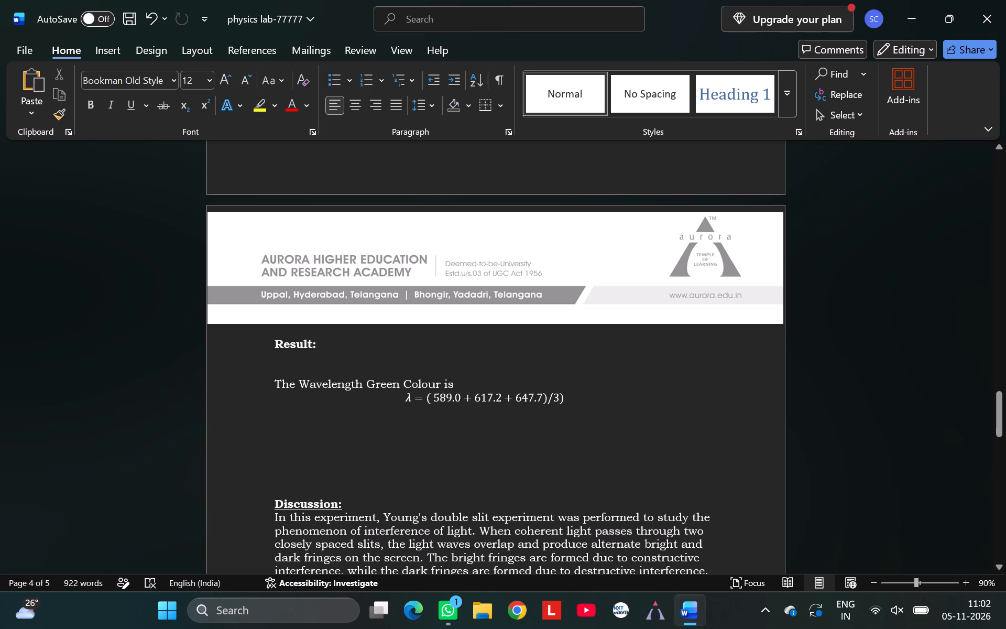
Copy the indented λ from the averaging equation onto the line below it and add an equals sign.
left_click_drag(401, 401, 411, 401)
key("ctrl+c")
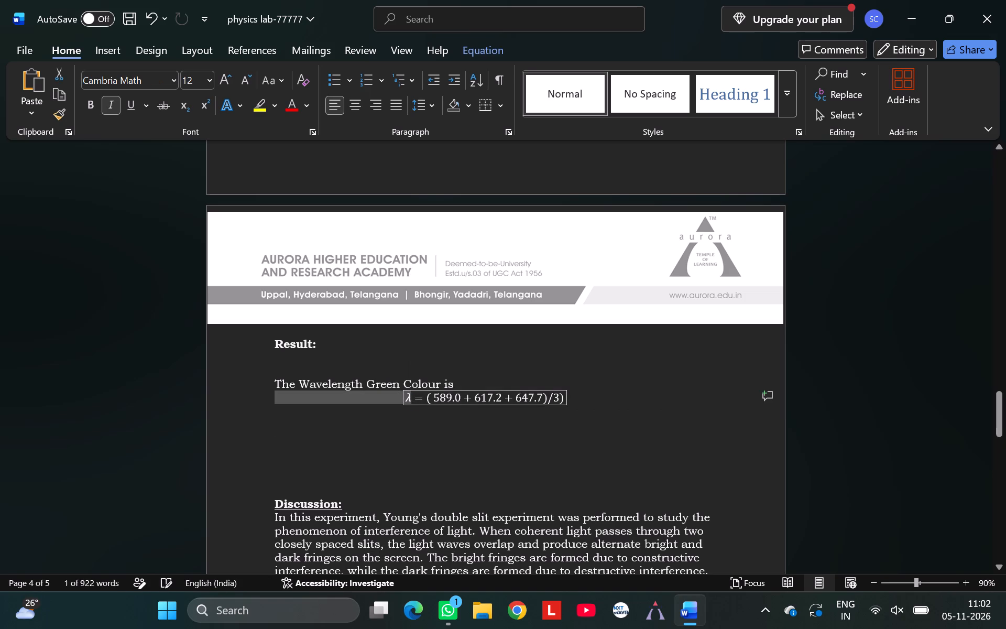
left_click(626, 405)
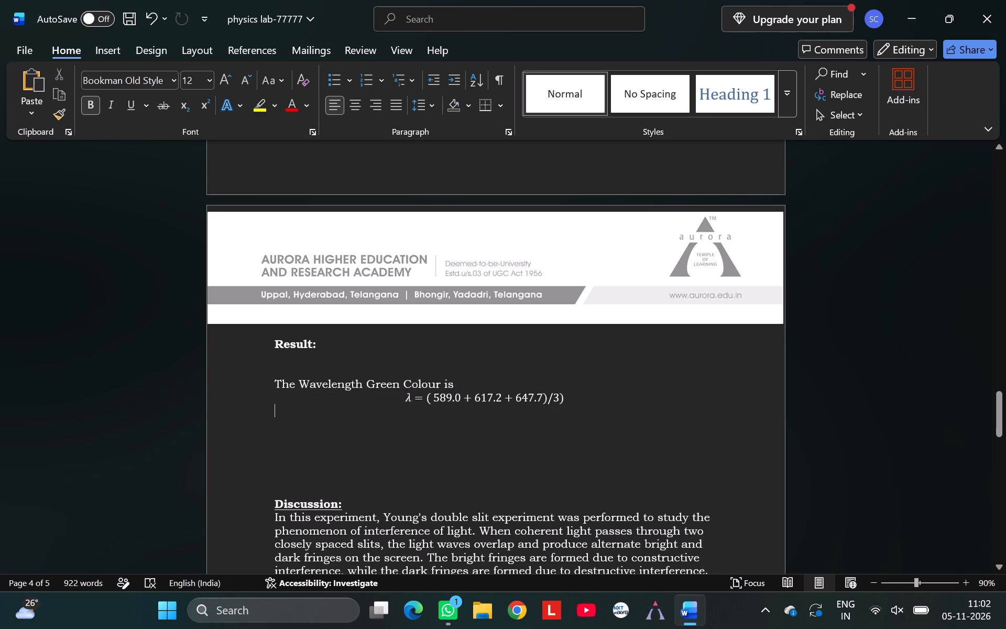
key("ctrl+v")
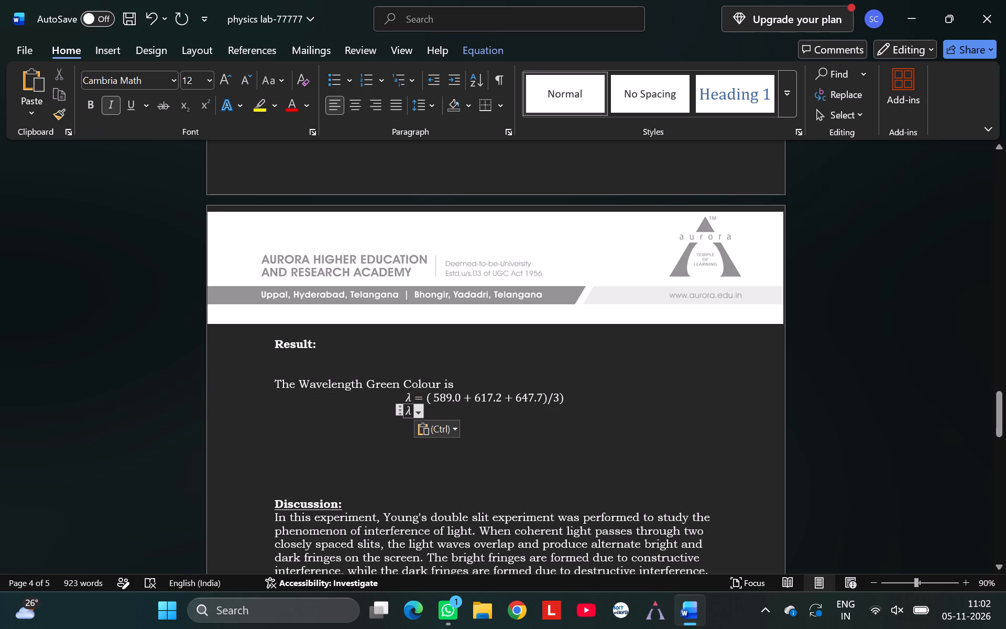
key("equal")
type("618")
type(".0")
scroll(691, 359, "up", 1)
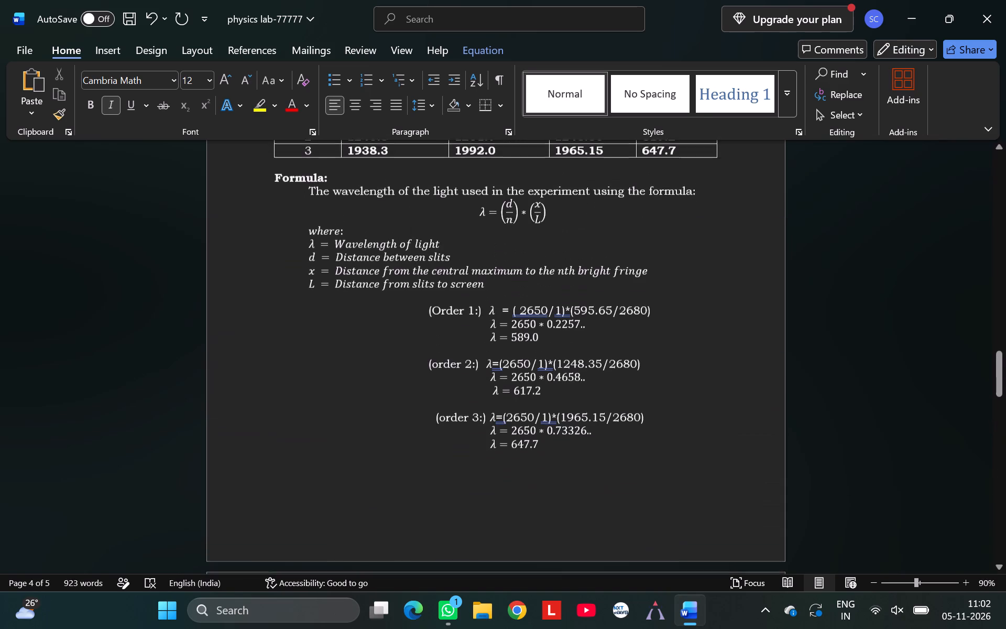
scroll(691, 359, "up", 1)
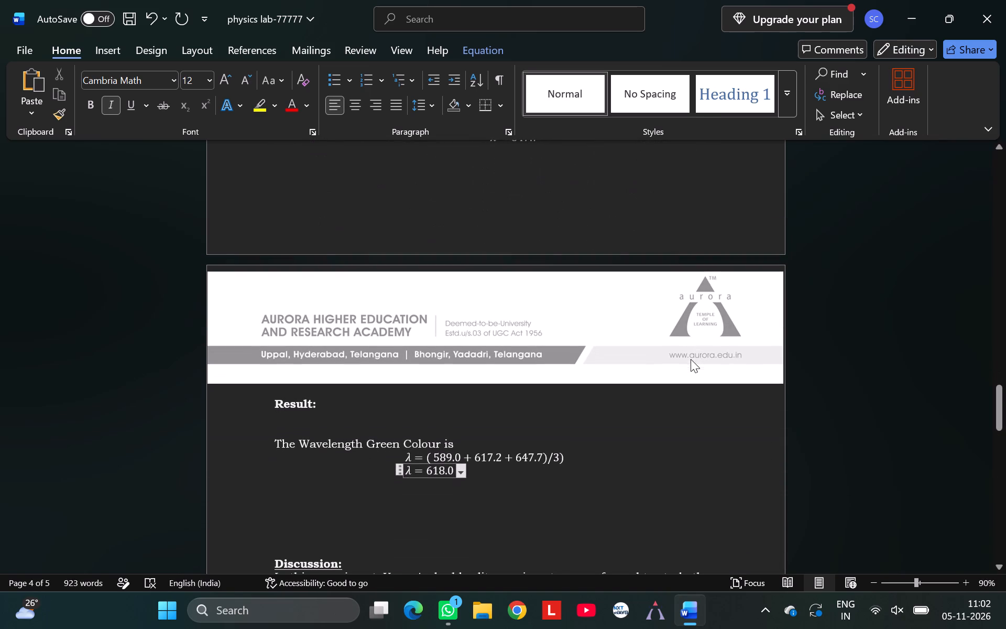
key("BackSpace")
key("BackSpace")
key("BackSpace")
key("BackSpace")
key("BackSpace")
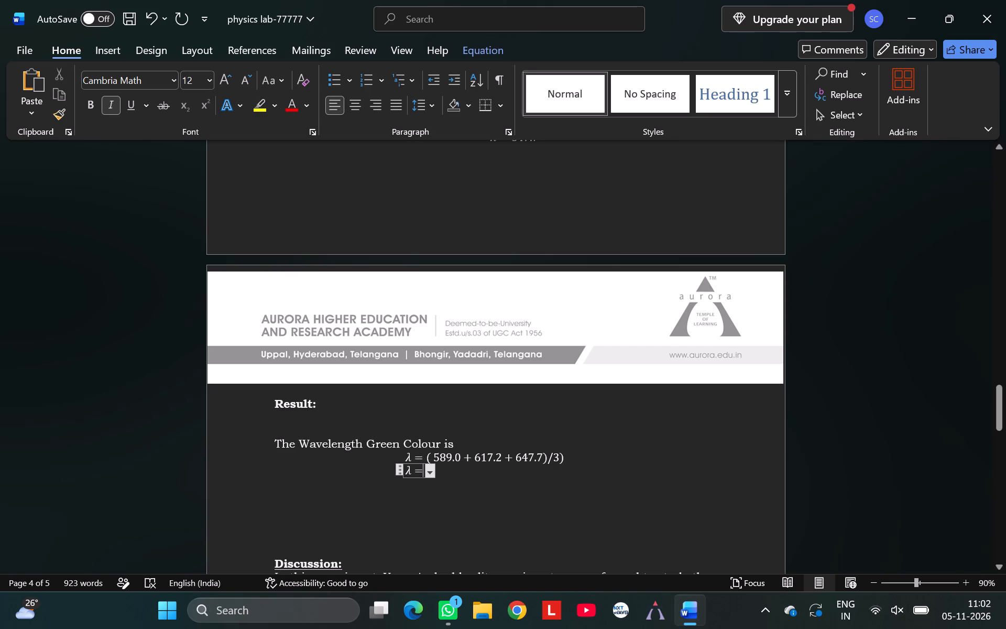
Complete the second λ equation in the Result section as (1853.9/3), with the fraction enclosed in parentheses.
type("18")
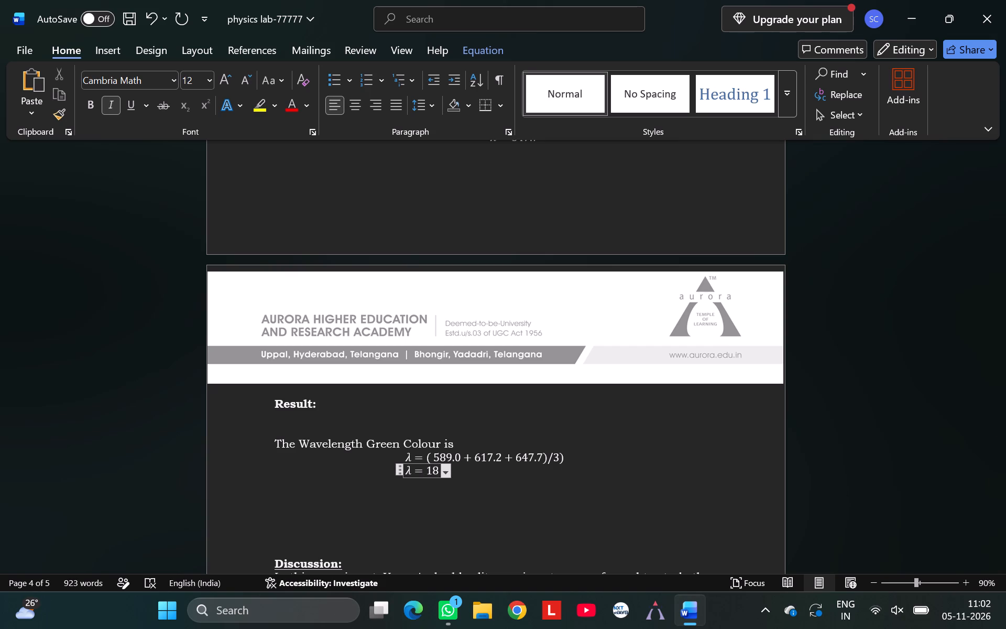
type("53")
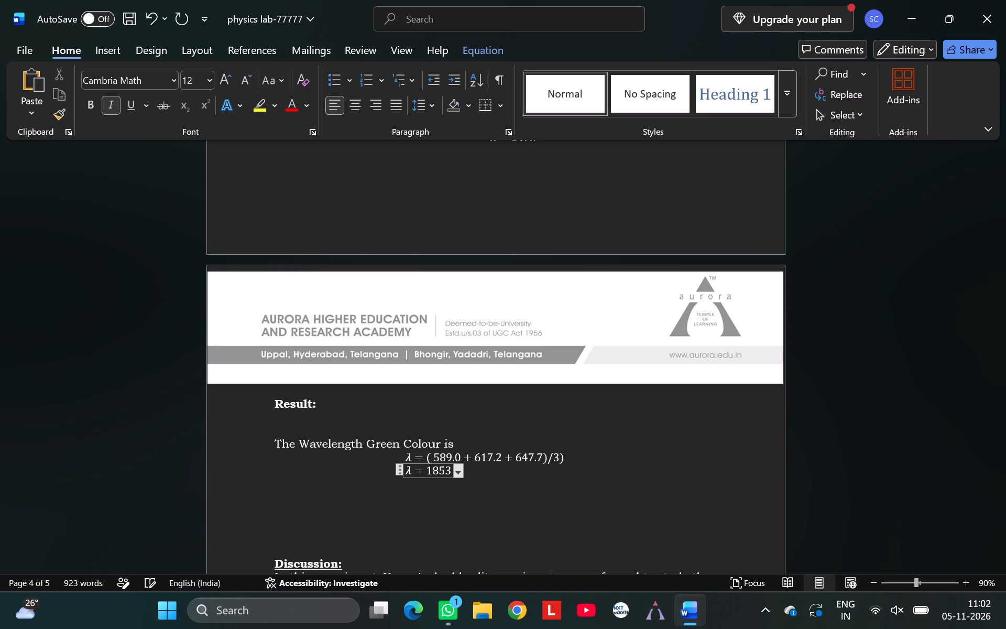
type(".9")
key("slash")
key("3")
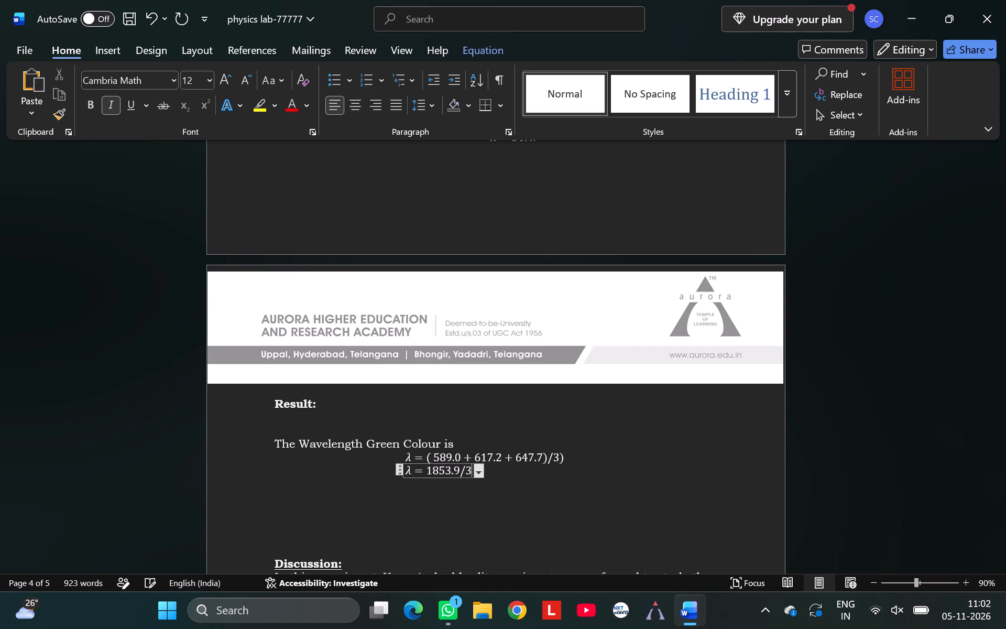
left_click(425, 473)
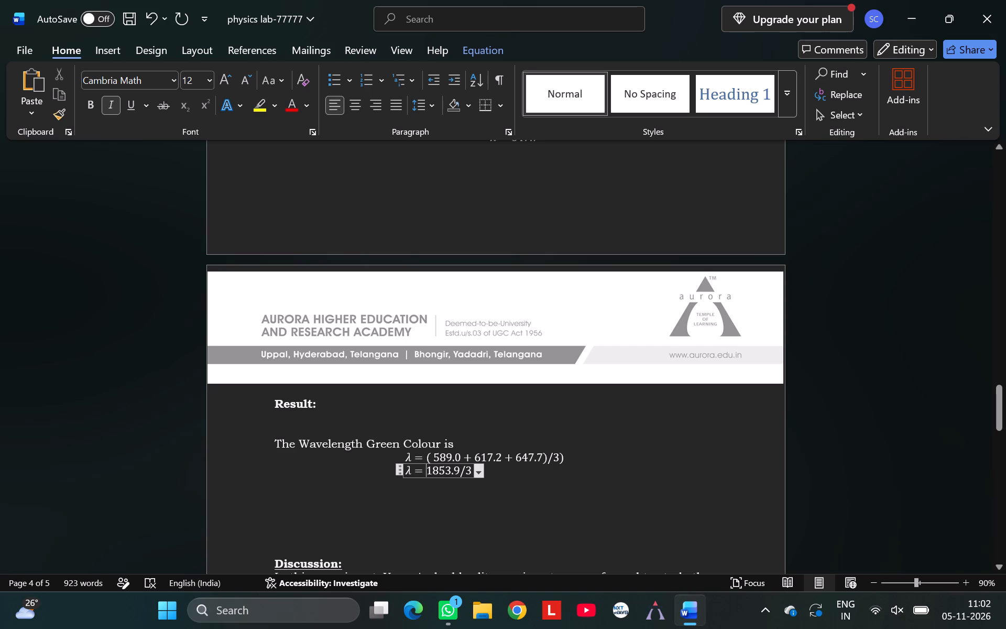
key("shift+parenleft")
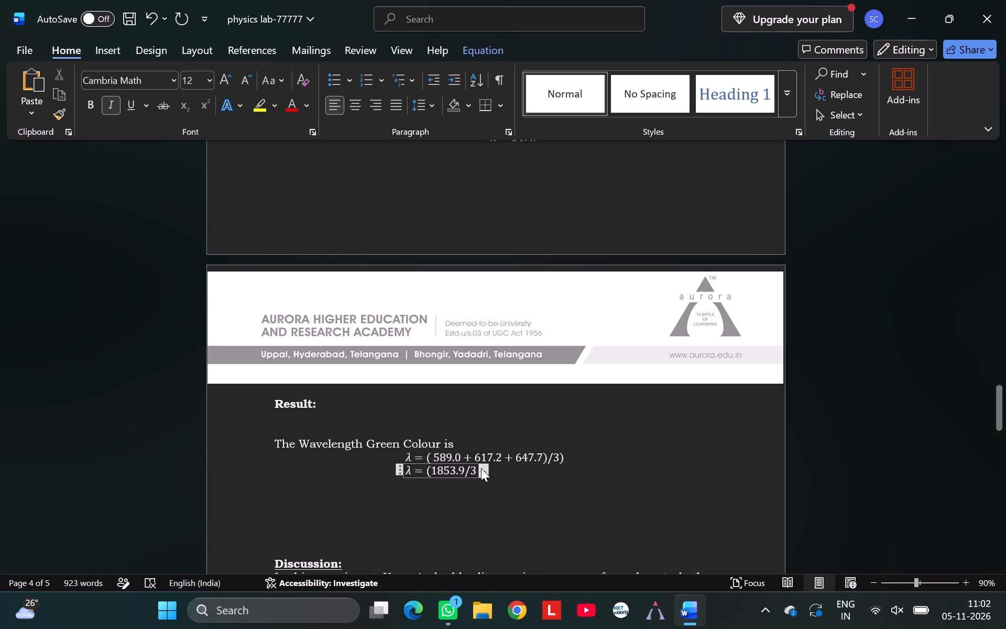
left_click(473, 465)
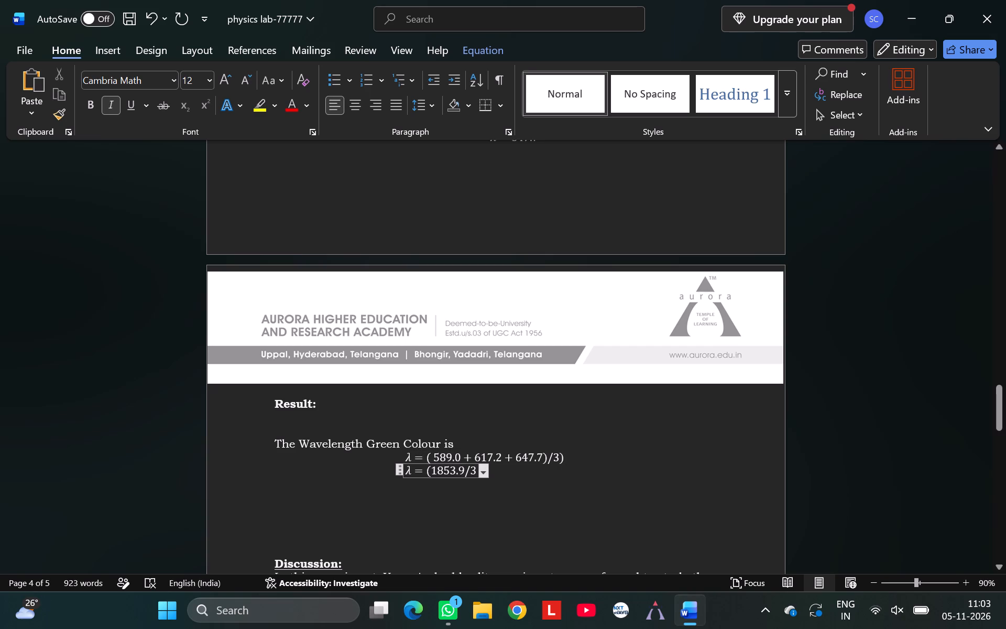
key("shift+parenright")
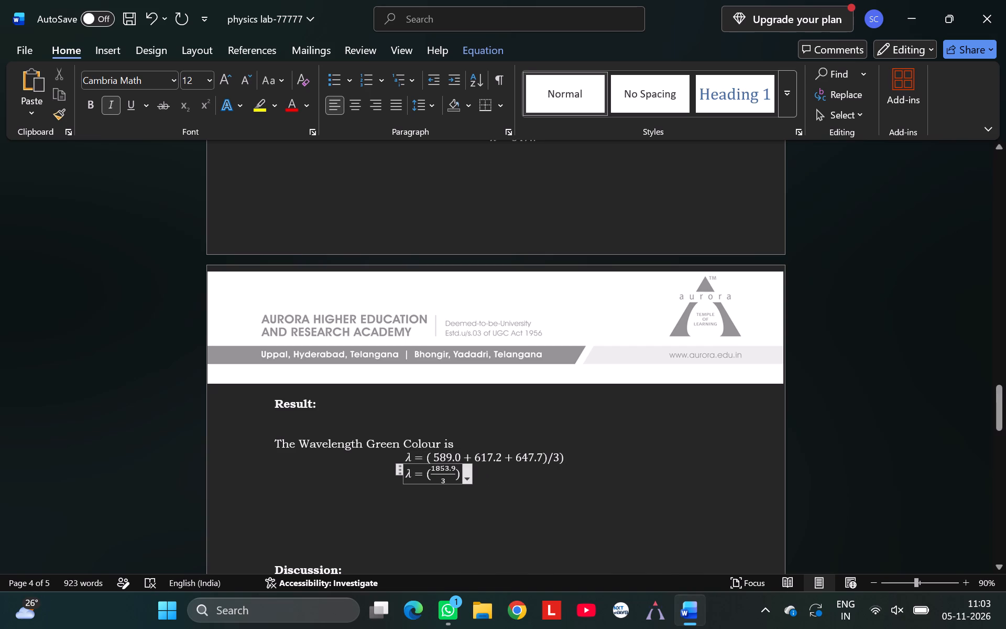
Add a third line with the same indented λ below the fraction, reading λ = 618.0.
key("Return")
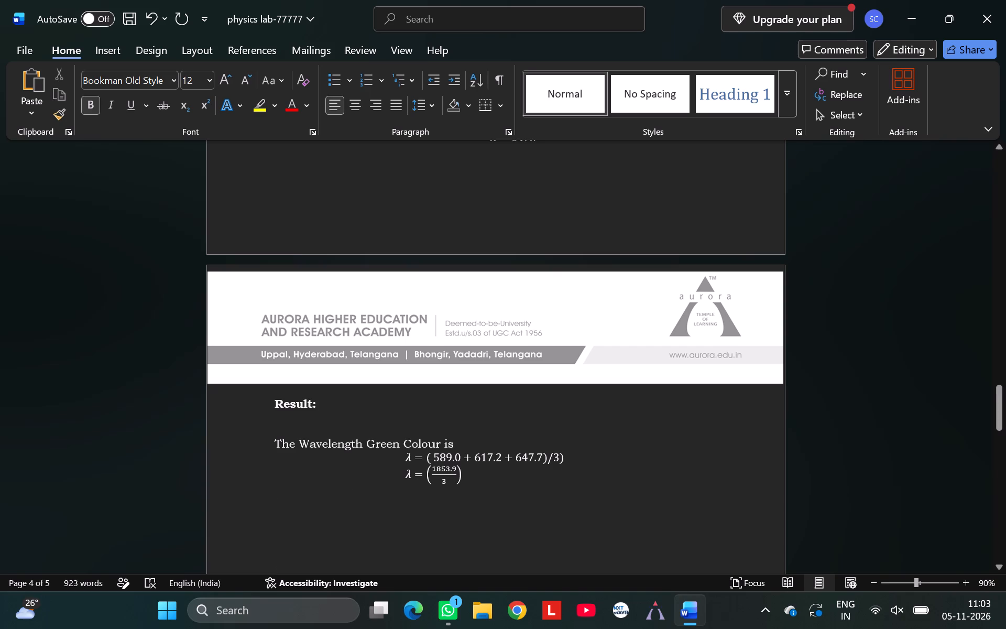
key("ctrl+v")
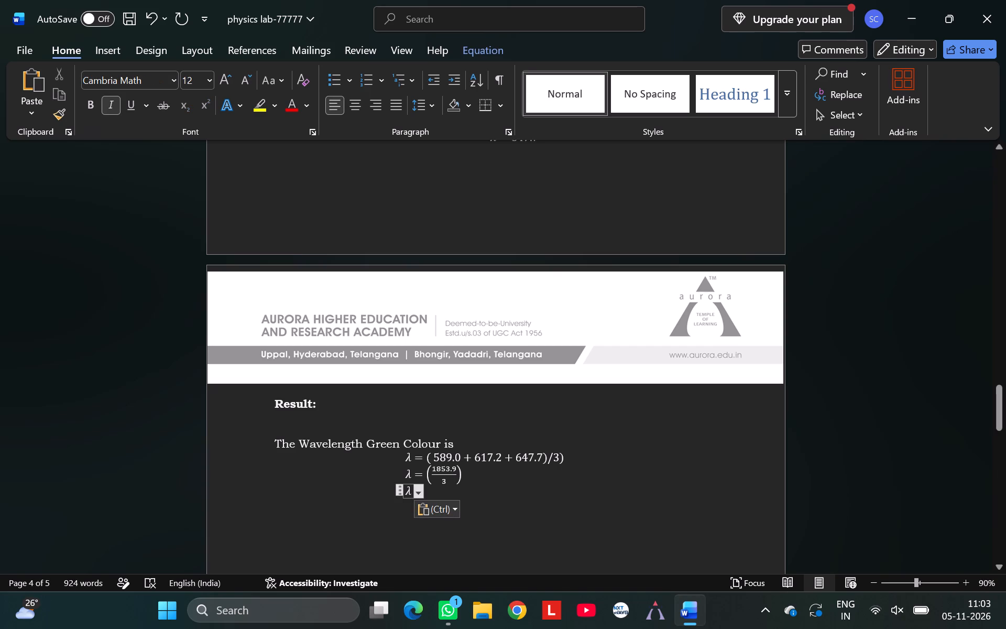
key("equal")
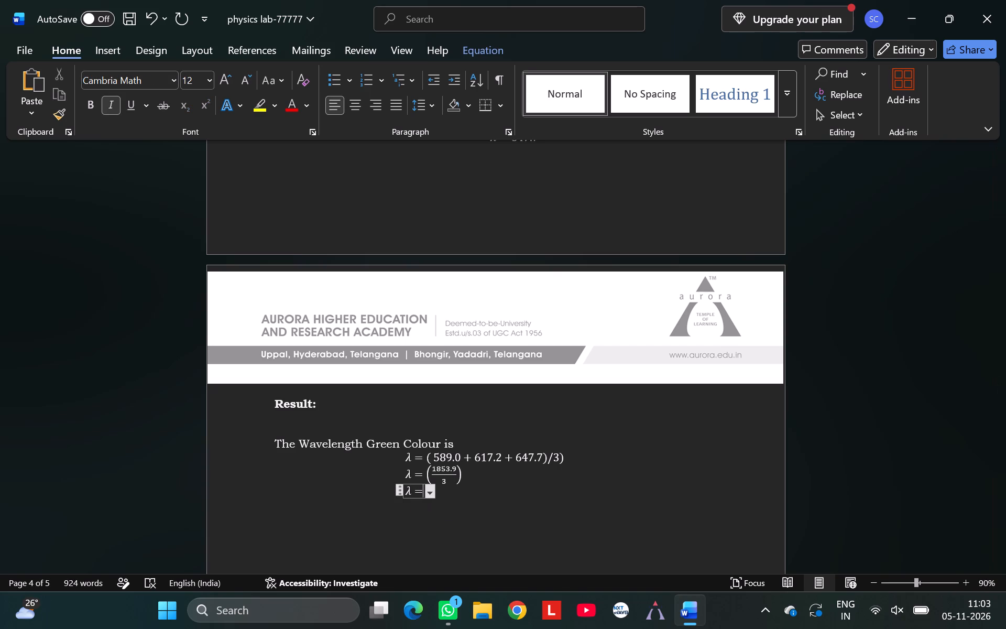
type("618")
type(".0")
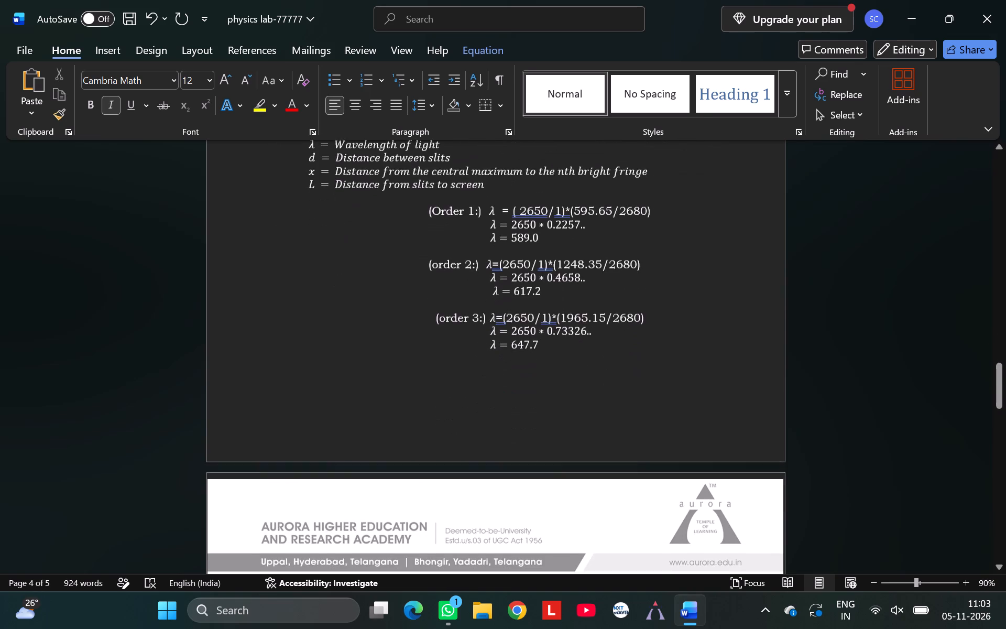
scroll(472, 344, "down", 2)
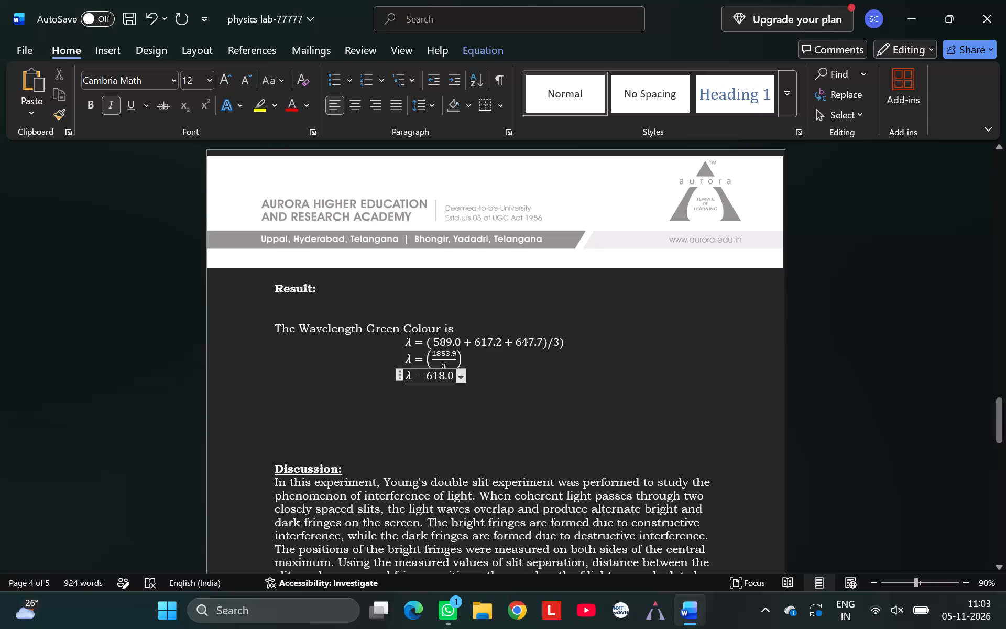
left_click(489, 377)
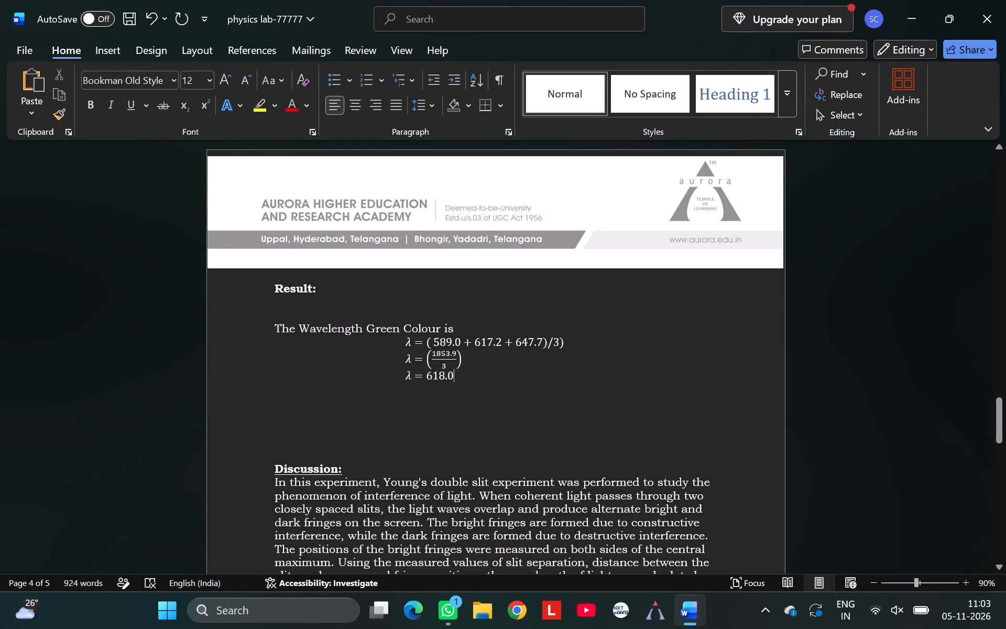
Insert a blank line after the averaging equation and another after the fraction equation in the Result section.
left_click_drag(401, 373, 458, 374)
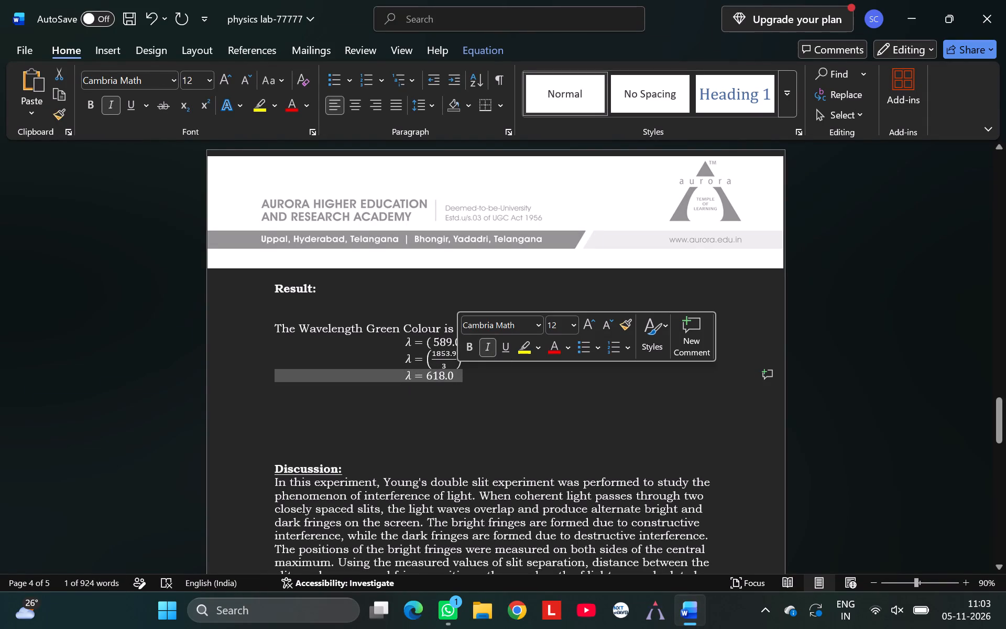
left_click(424, 419)
left_click(596, 342)
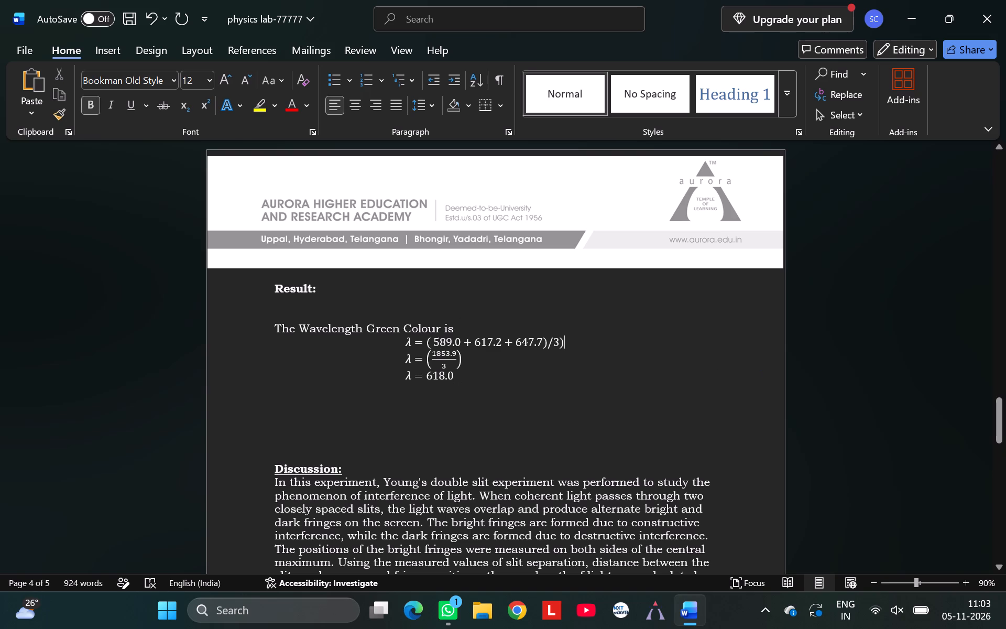
key("Return")
left_click(495, 375)
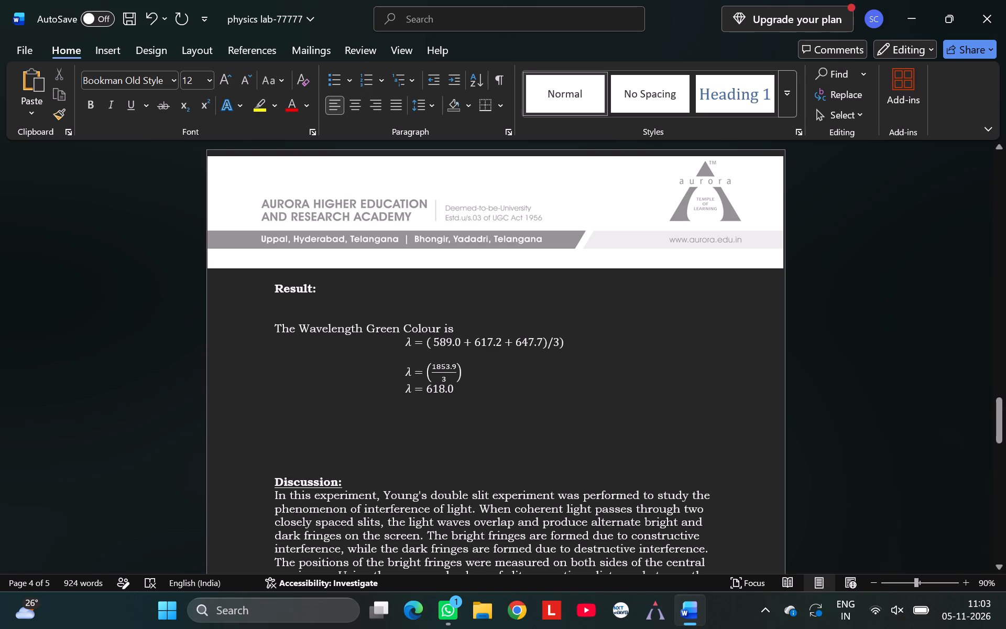
key("Return")
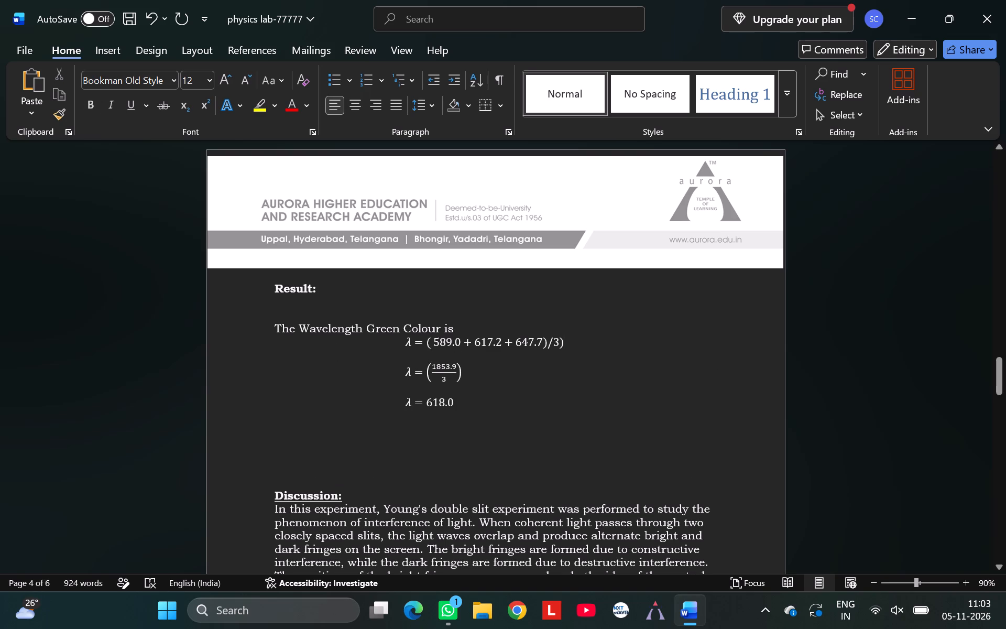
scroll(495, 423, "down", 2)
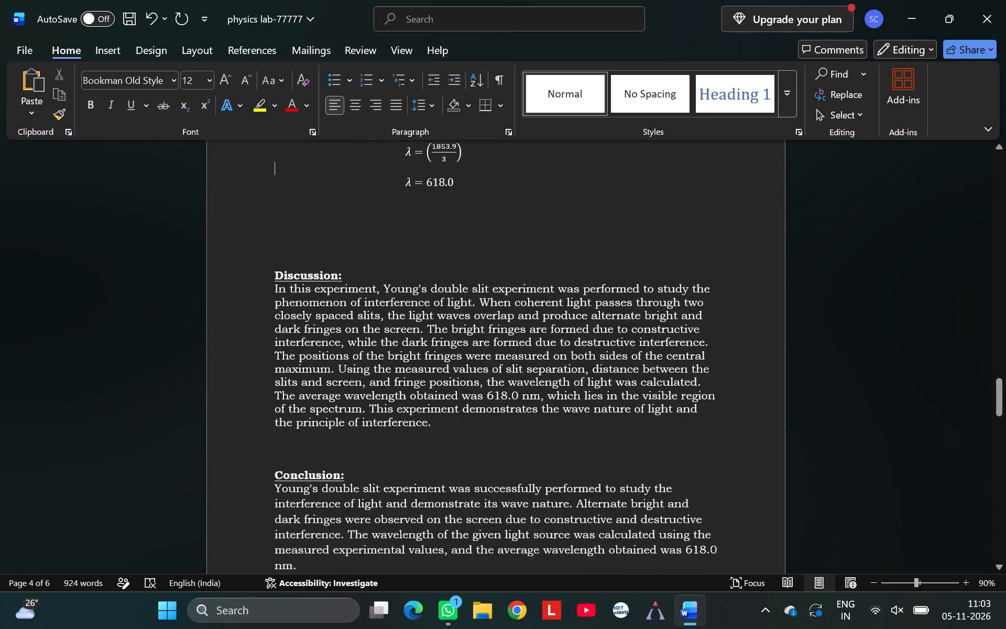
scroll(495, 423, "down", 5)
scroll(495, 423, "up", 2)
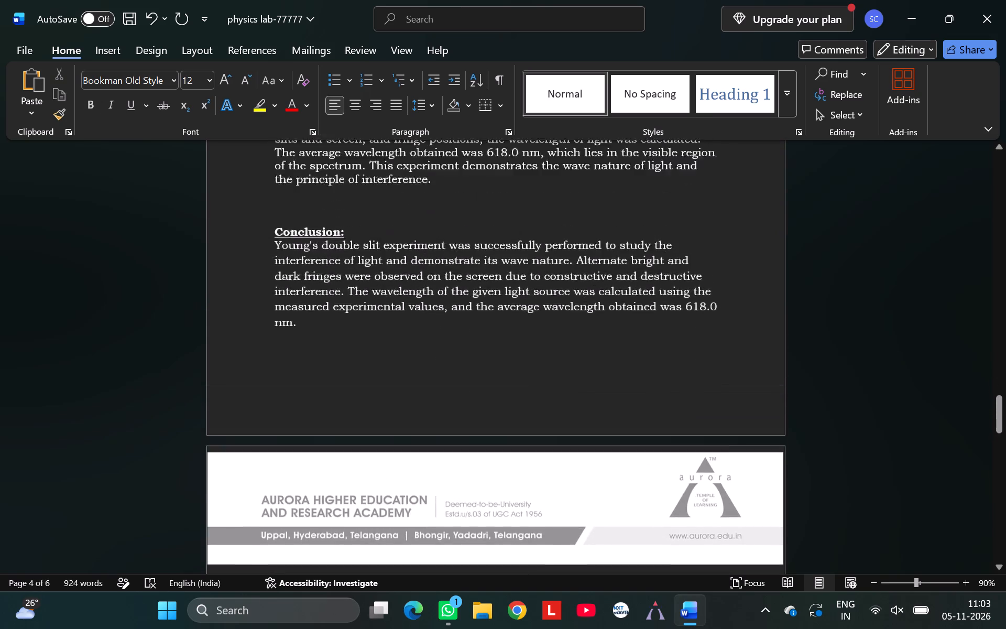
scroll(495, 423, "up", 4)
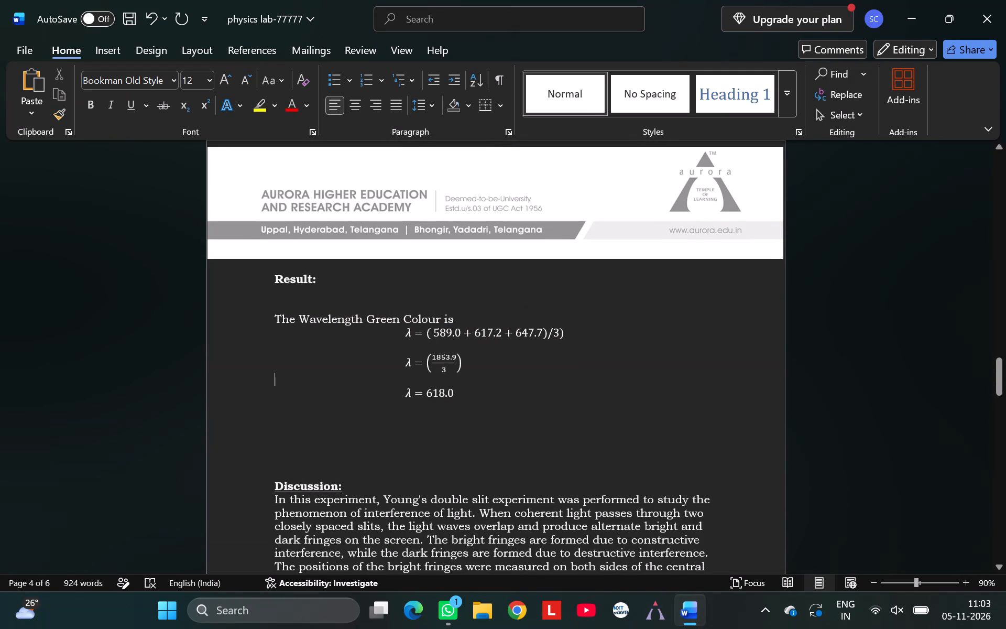
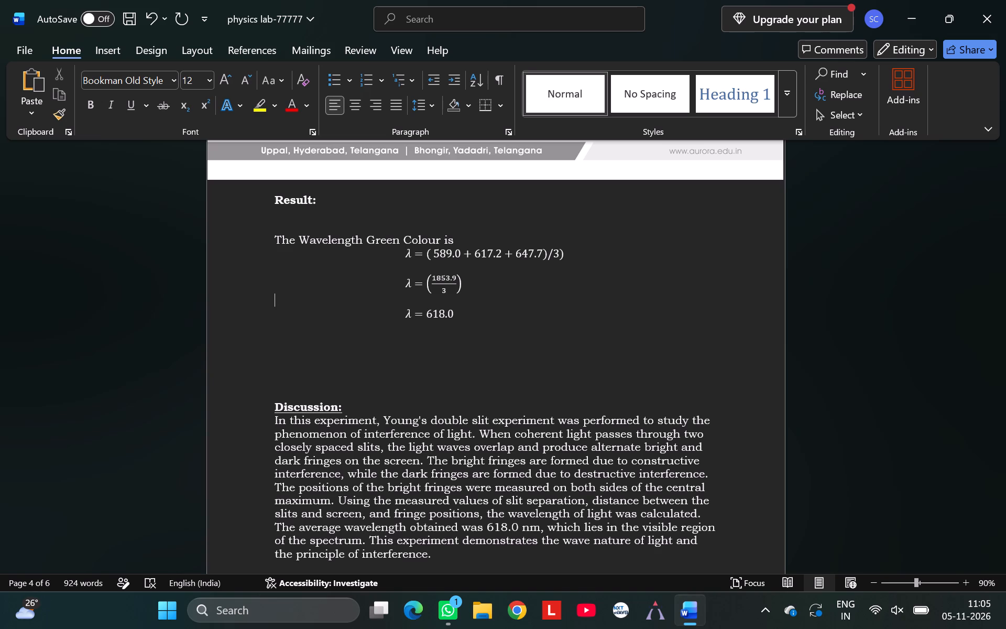
Review the lab report from the Result section back up to the student details table on the first page.
scroll(540, 429, "up", 1)
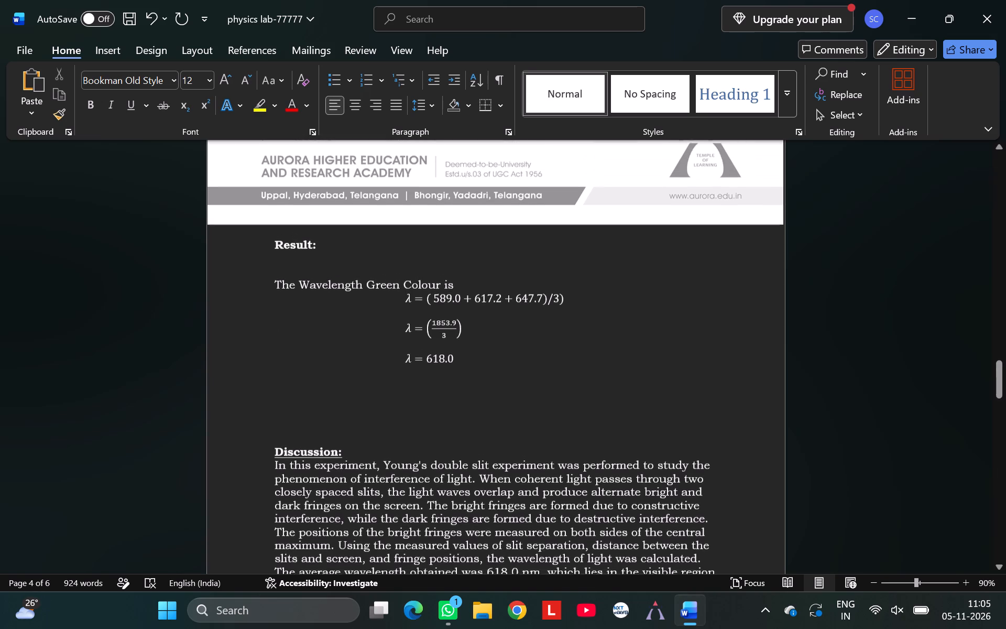
scroll(540, 429, "up", 3)
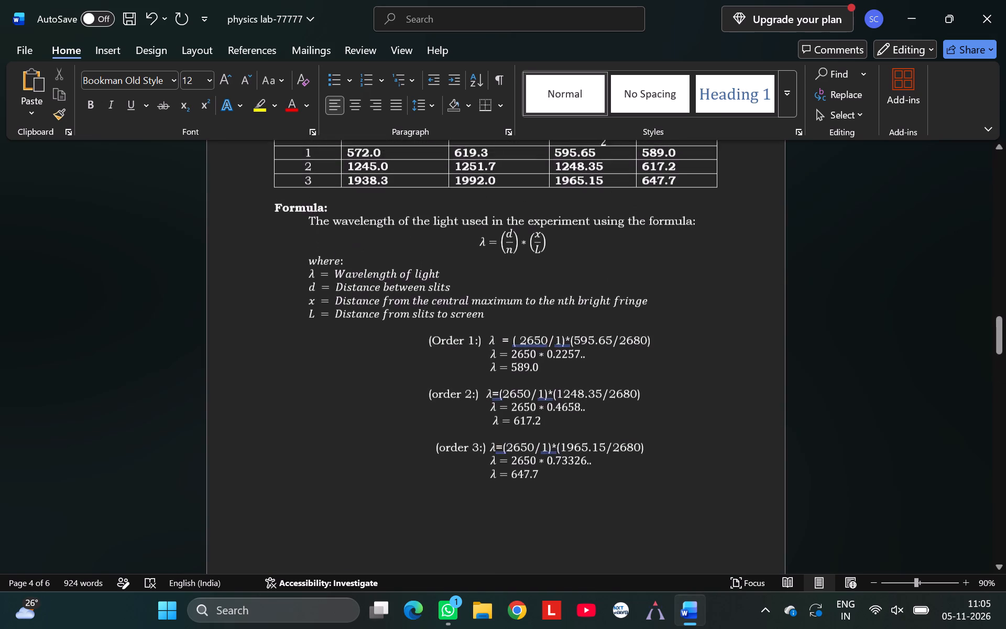
scroll(540, 429, "up", 8)
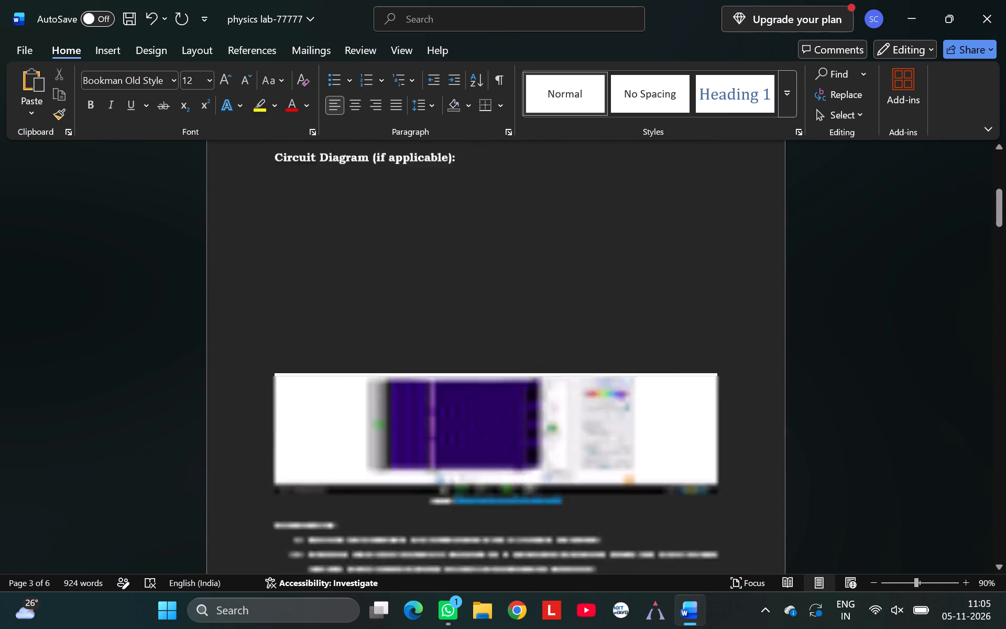
scroll(540, 429, "up", 6)
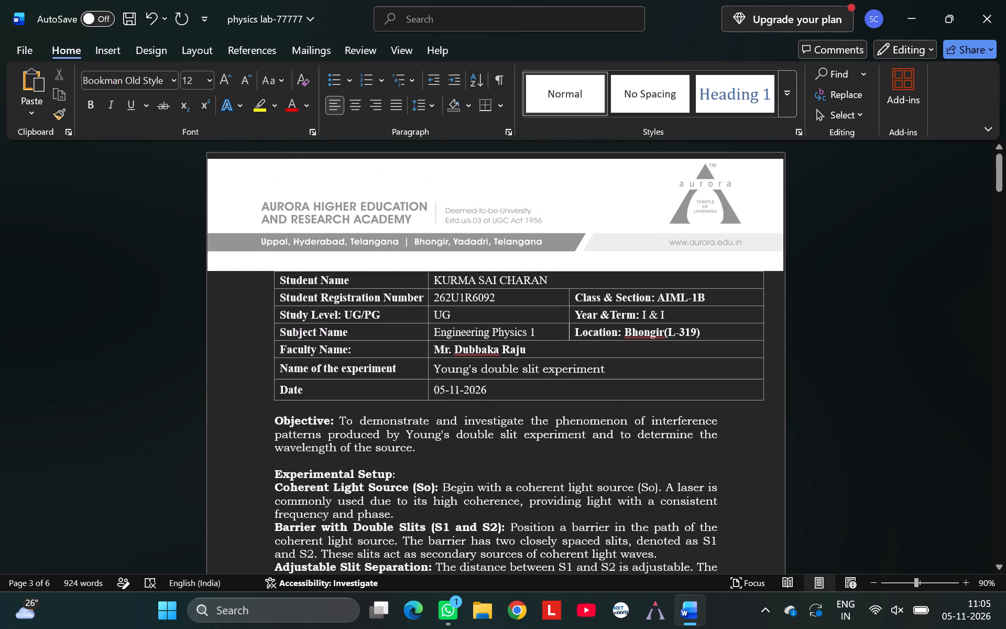
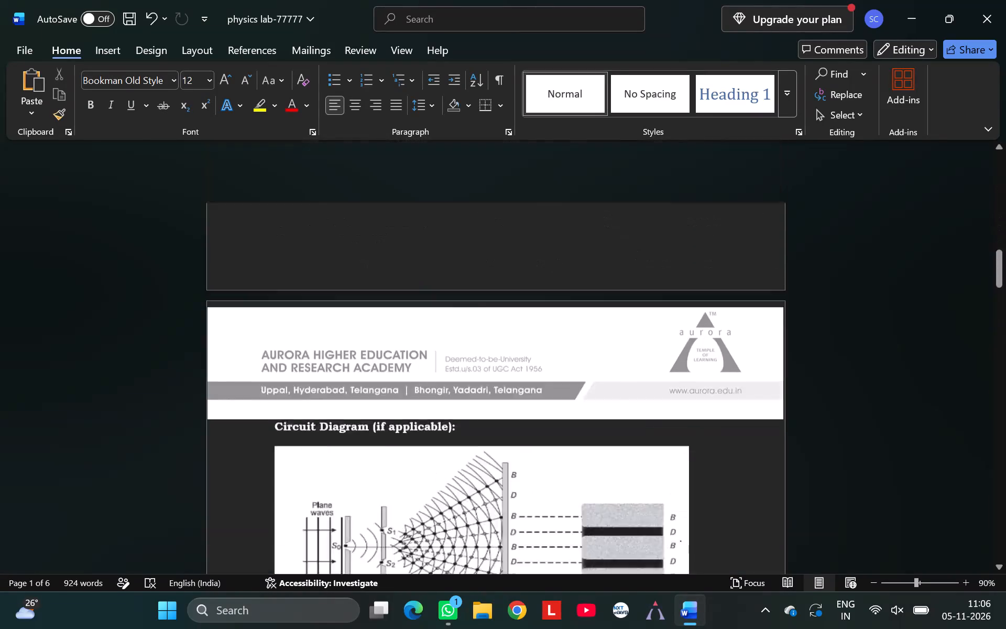
Save the physics lab-77777 report.
scroll(650, 405, "up", 6)
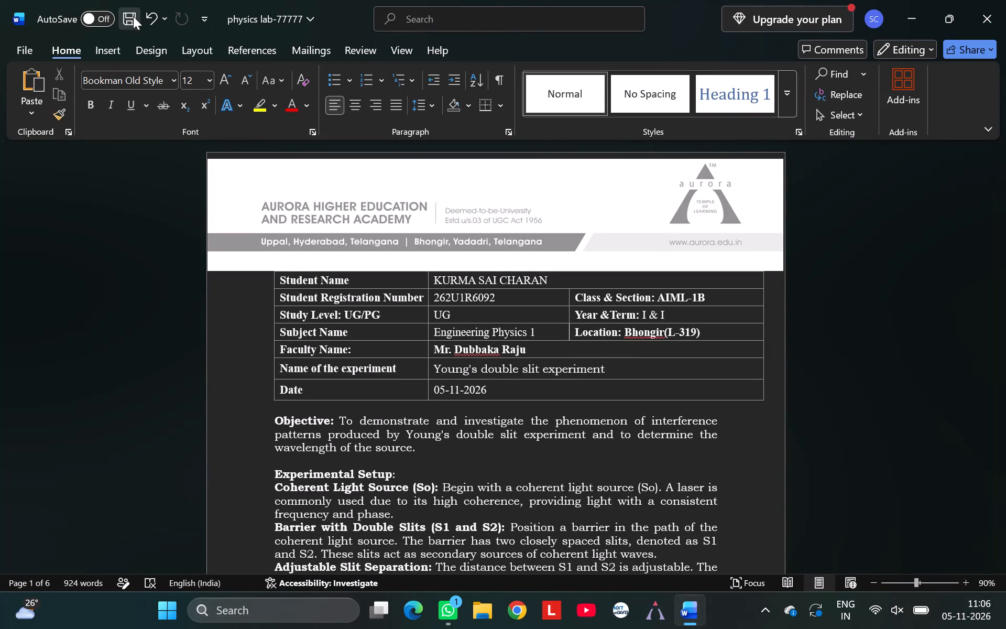
left_click(133, 16)
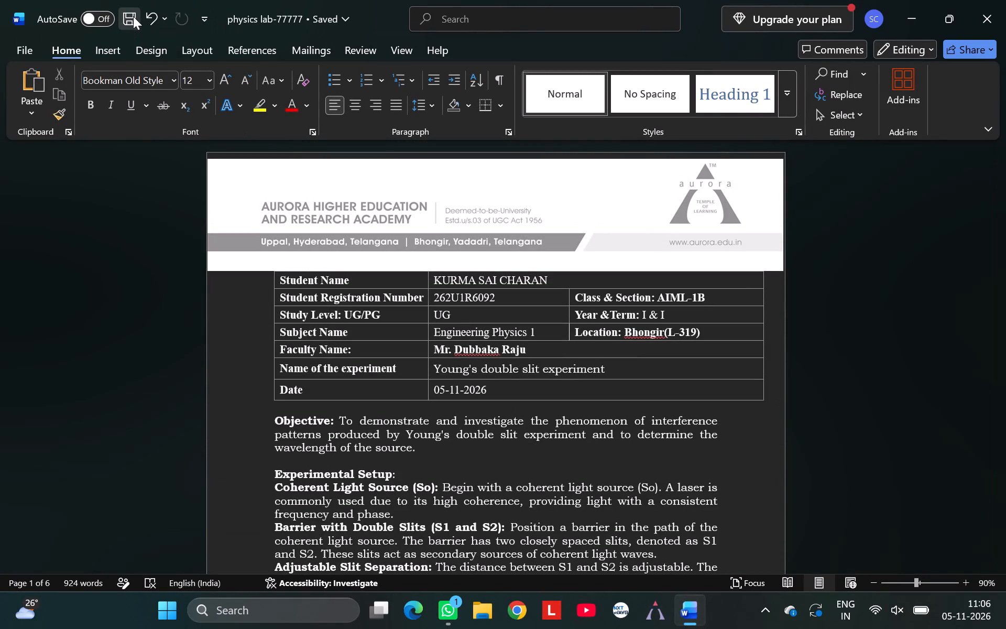
Switch to File Explorer and open the folder containing the recent file physics lab-77777.
left_click(487, 608)
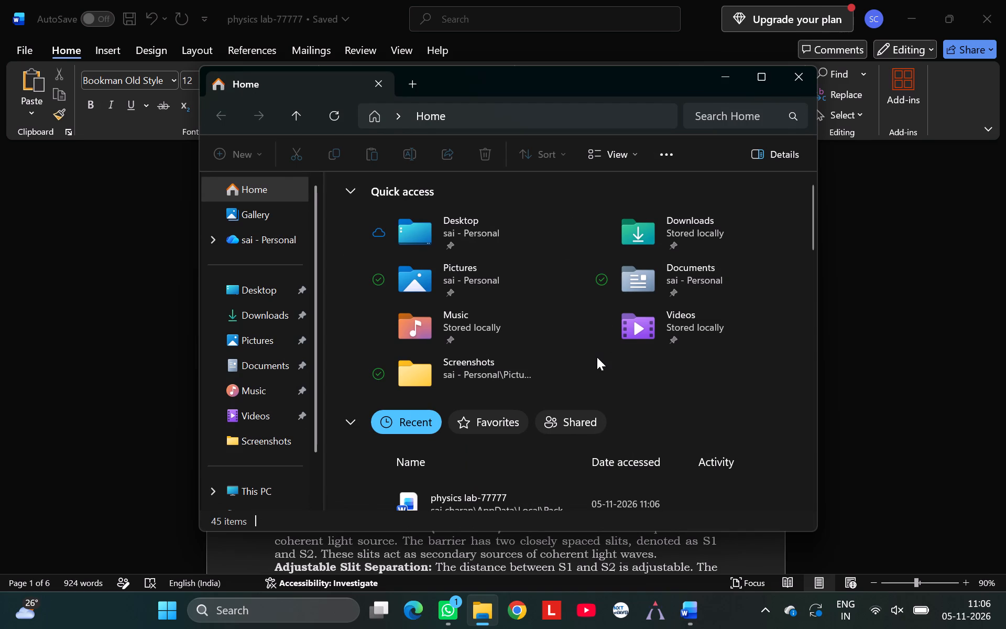
scroll(565, 459, "down", 1)
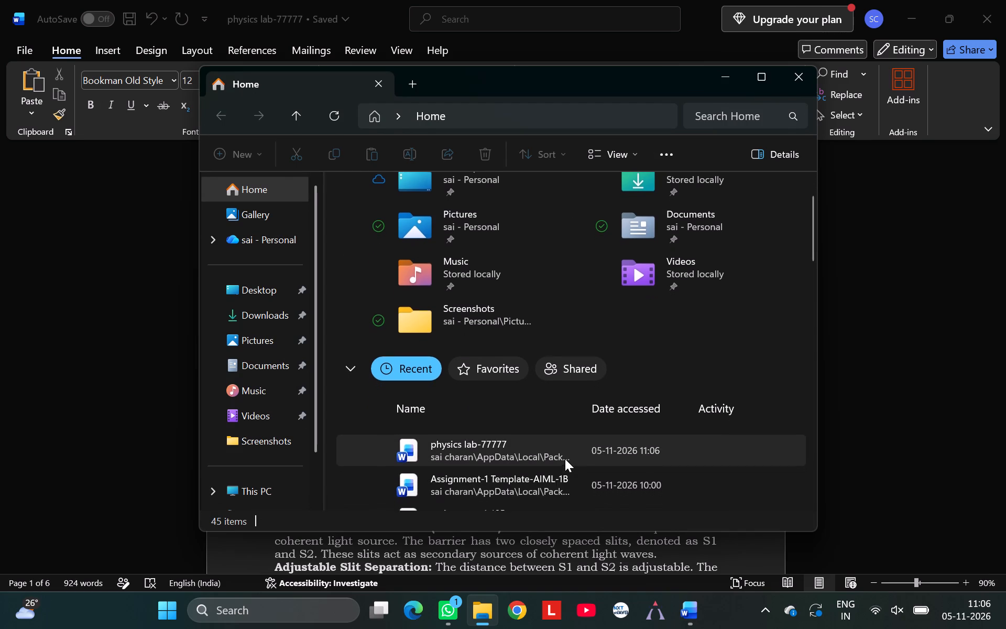
scroll(565, 459, "down", 1)
left_click(572, 446)
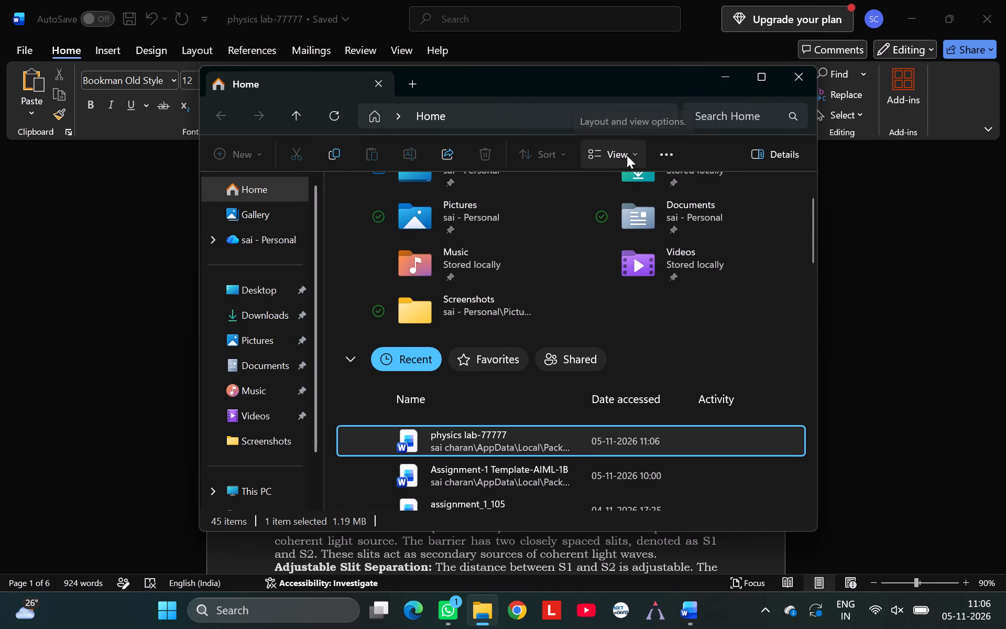
right_click(503, 442)
right_click(503, 442)
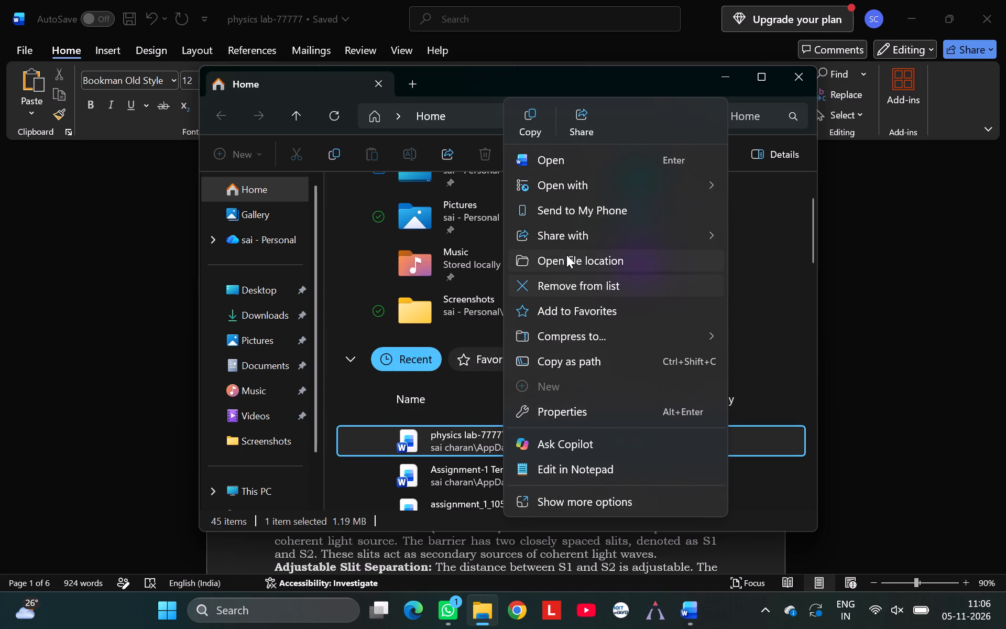
left_click(566, 255)
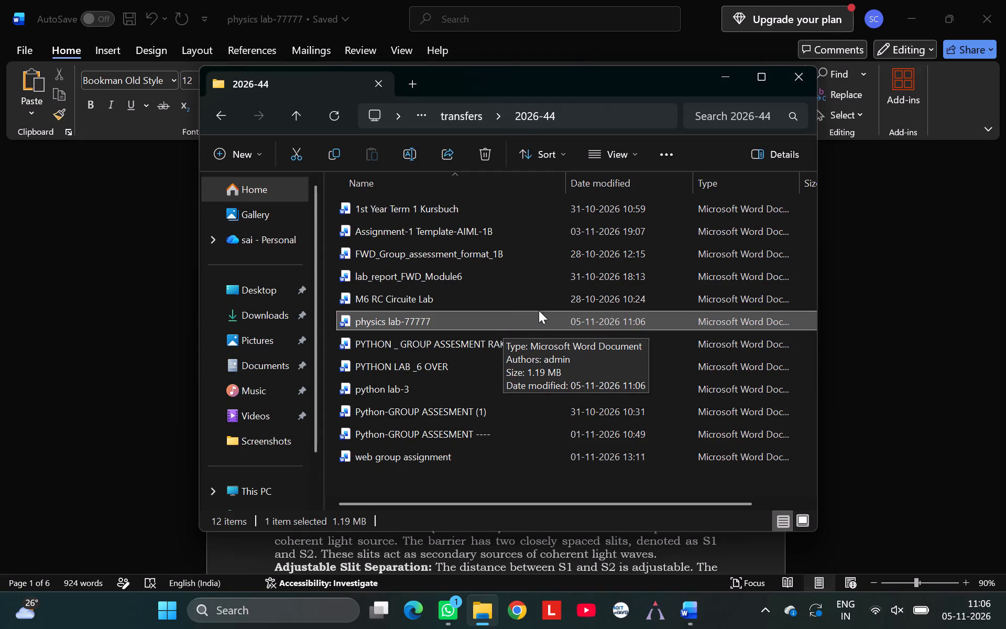
Return to Word and close the physics lab-77777 document.
left_click(896, 310)
left_click(1005, 0)
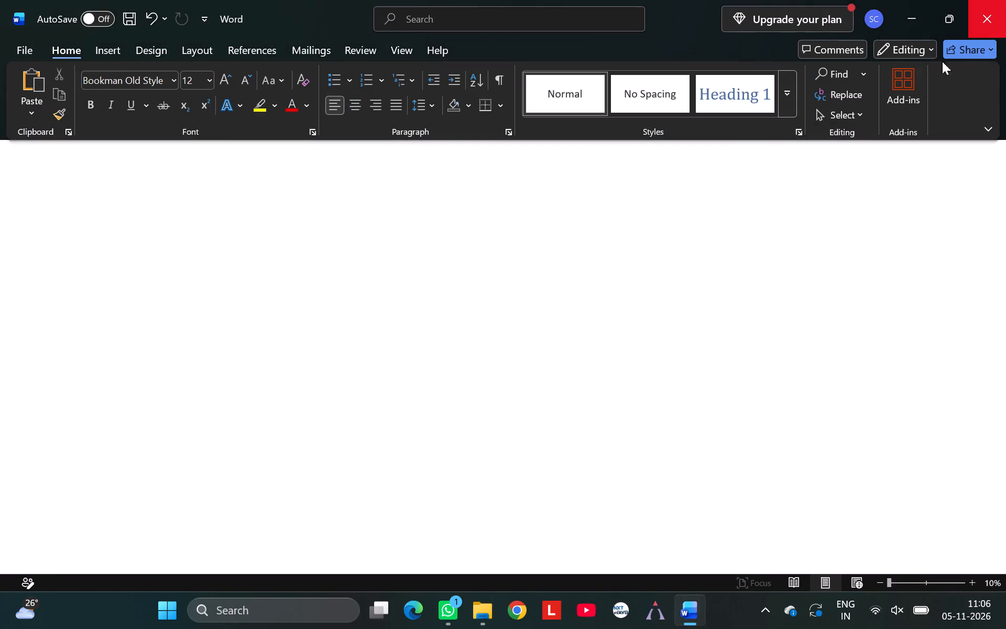
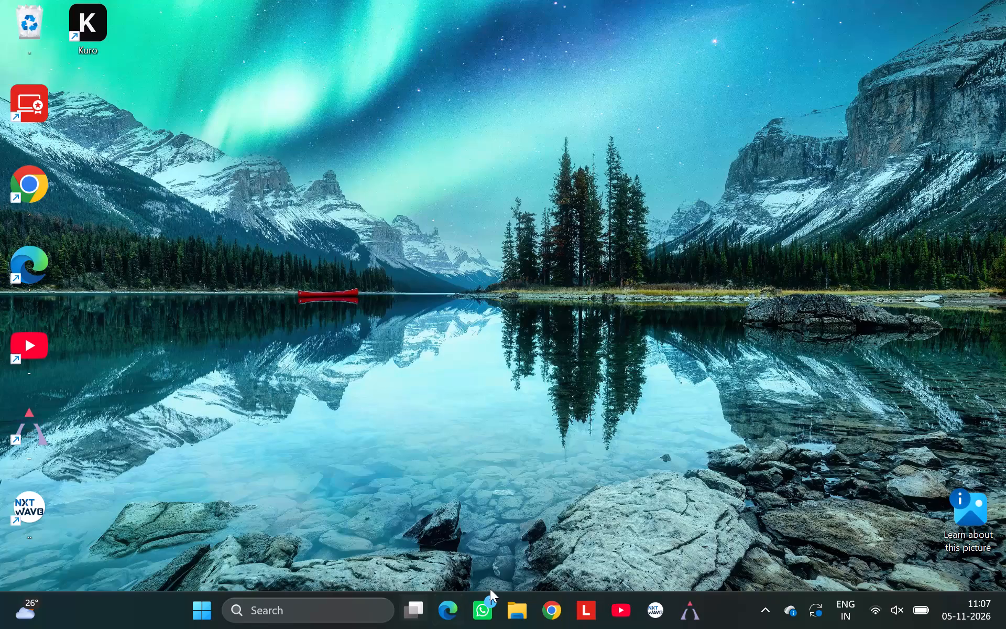
Open the recent document physics lab-77777 from File Explorer.
left_click(523, 603)
double_click(526, 492)
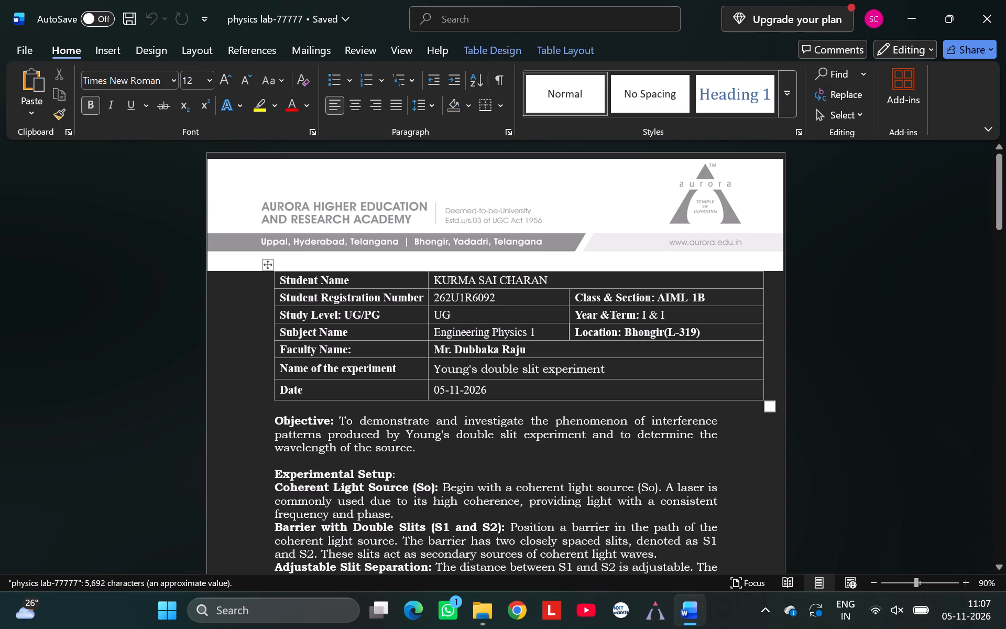
Review the whole report from the student details table to the viva voce answers, checking content and page layout.
scroll(539, 391, "down", 4)
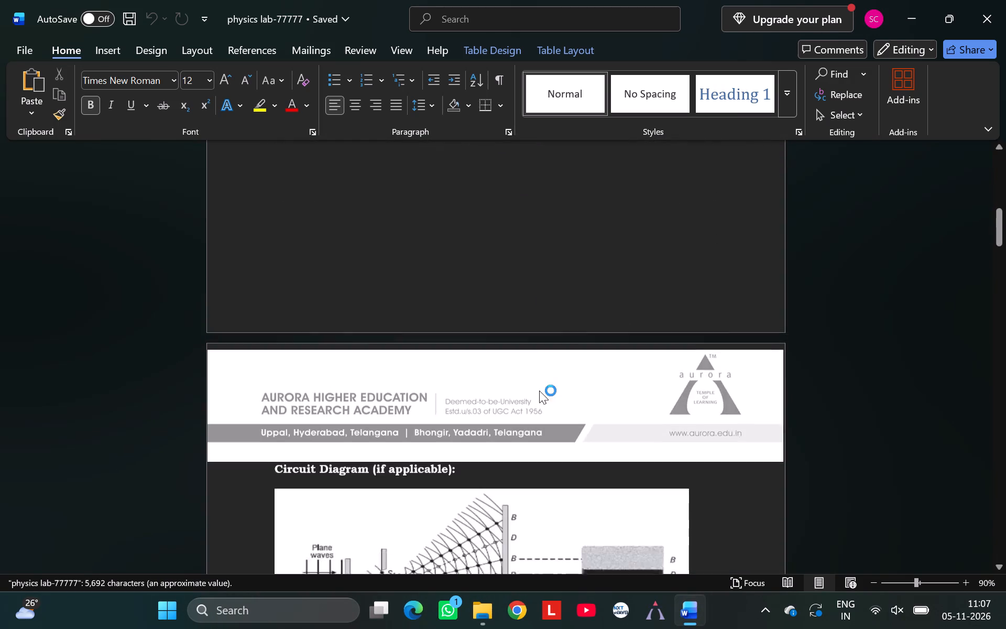
scroll(539, 391, "down", 6)
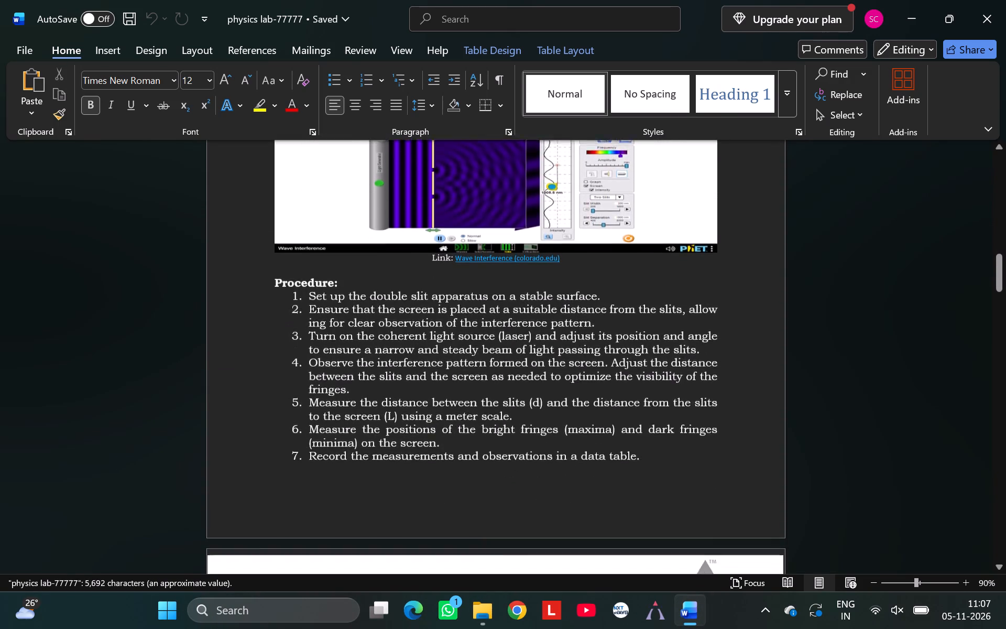
scroll(539, 391, "down", 4)
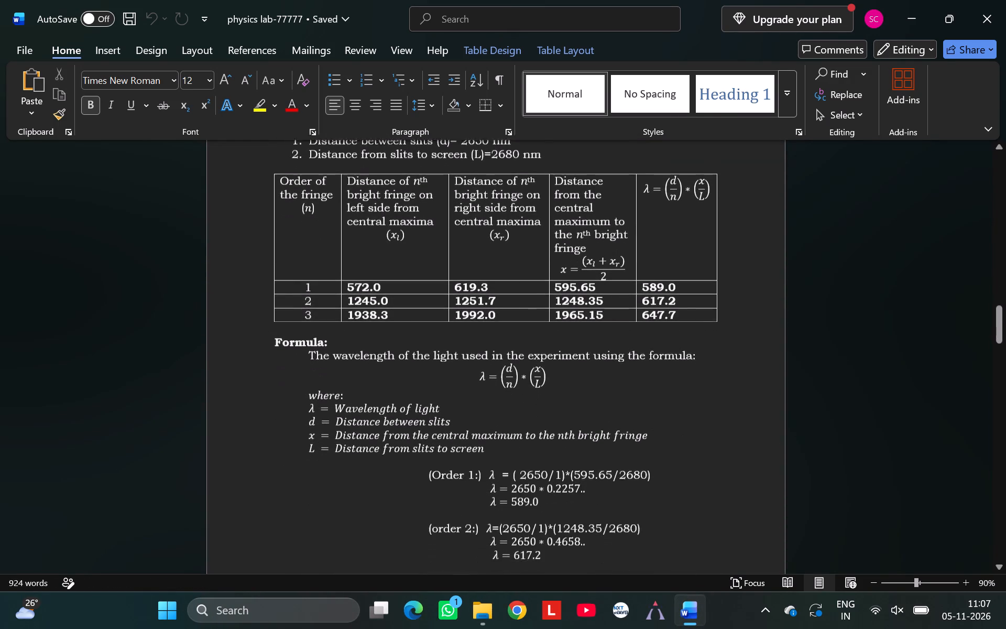
scroll(539, 391, "down", 5)
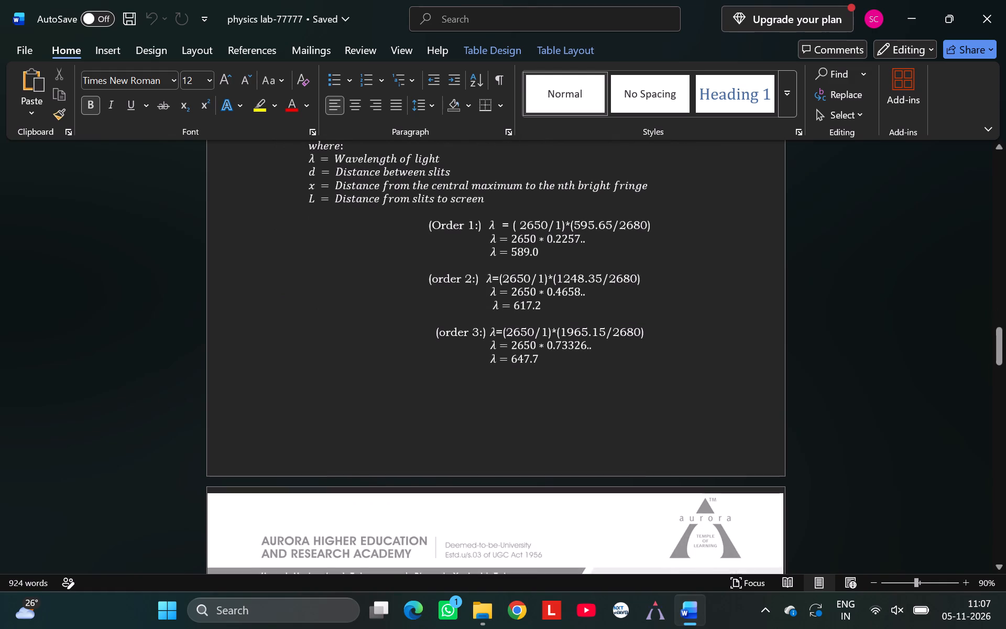
scroll(539, 391, "down", 6)
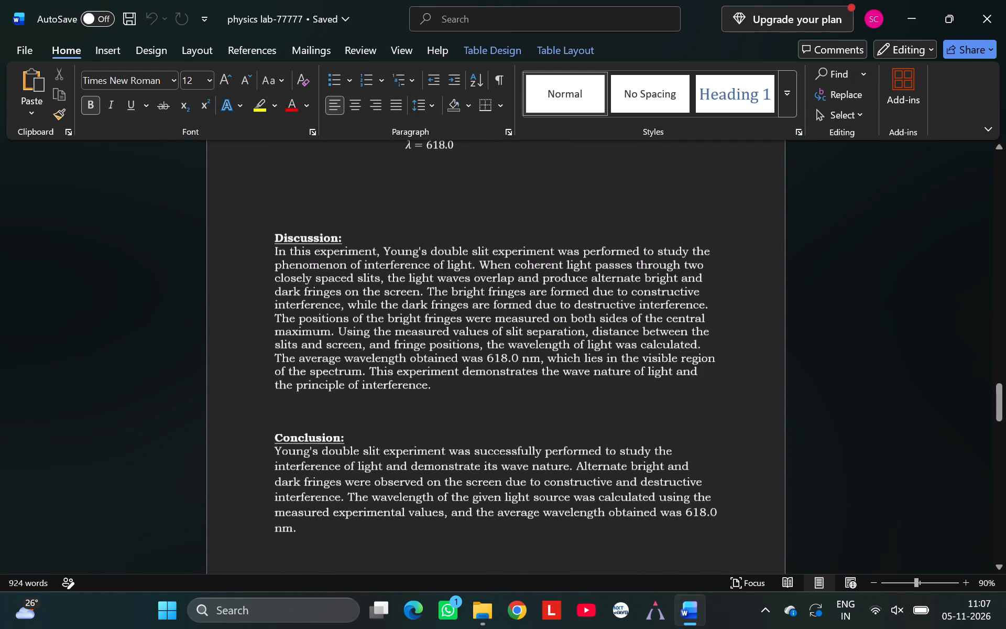
scroll(539, 391, "down", 6)
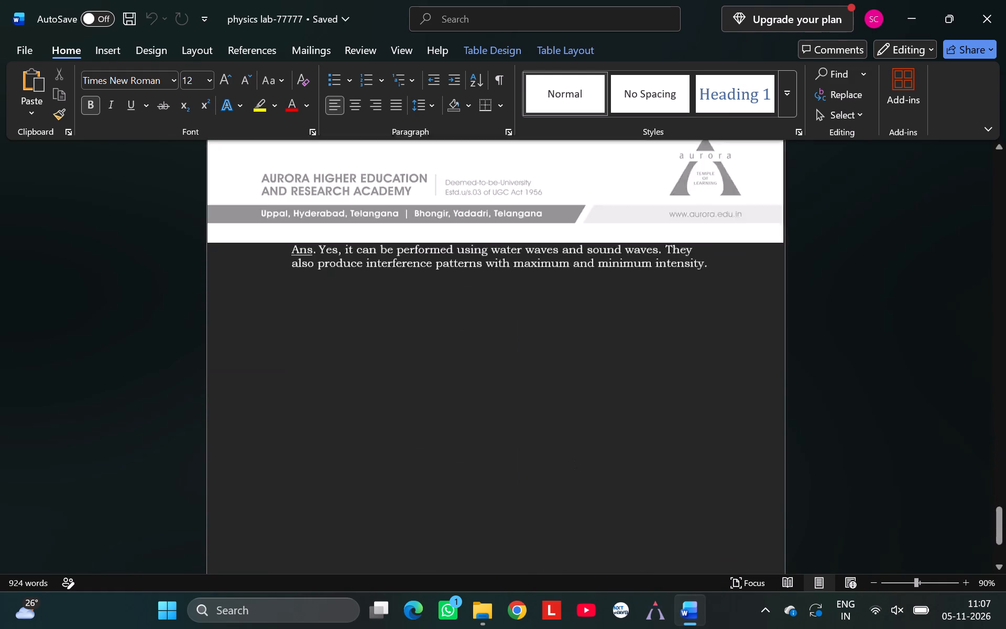
scroll(539, 391, "up", 3)
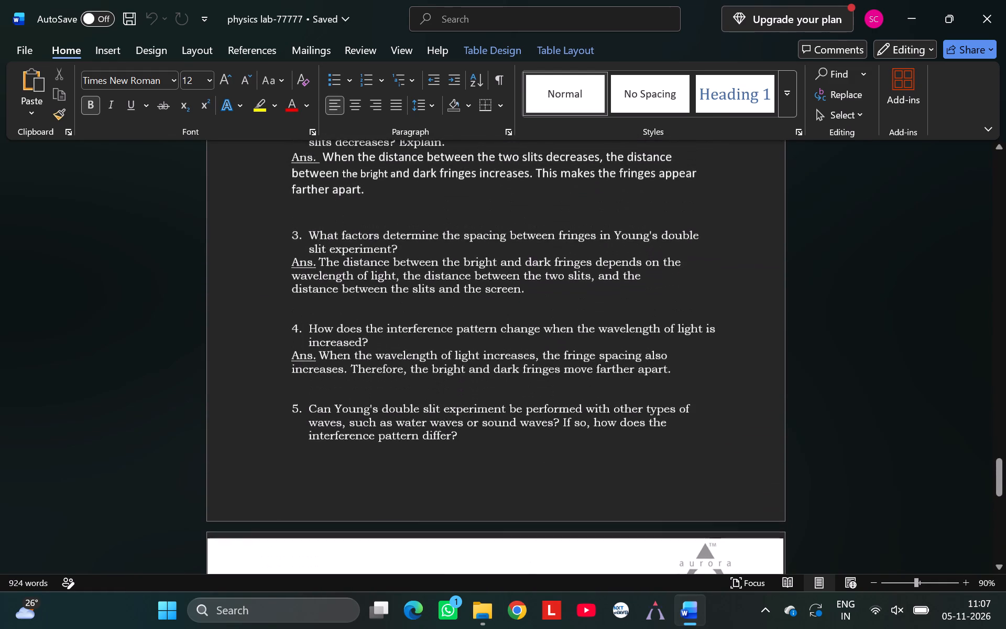
scroll(539, 391, "up", 3)
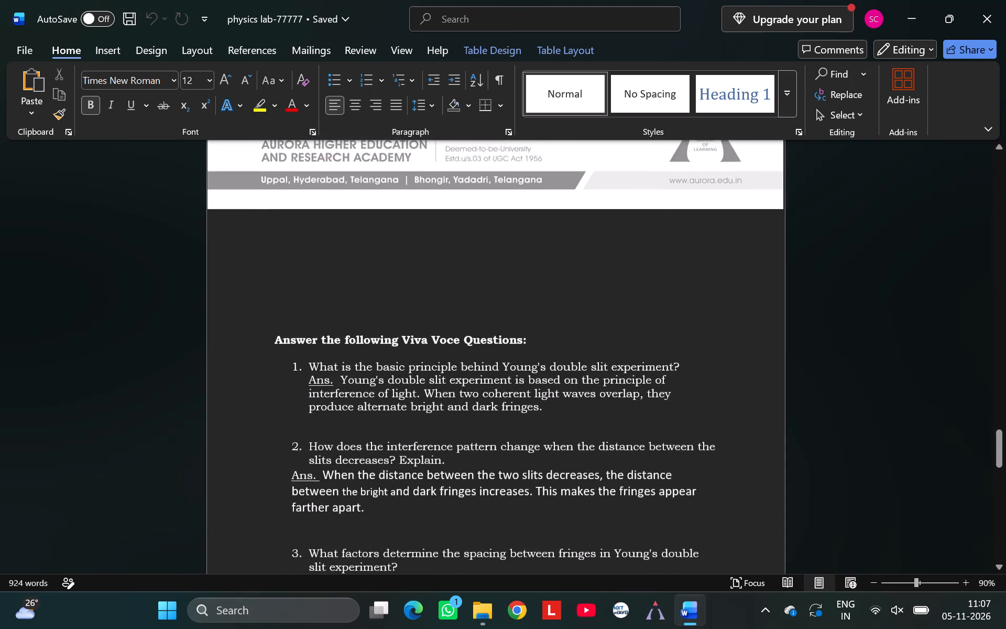
scroll(539, 391, "up", 3)
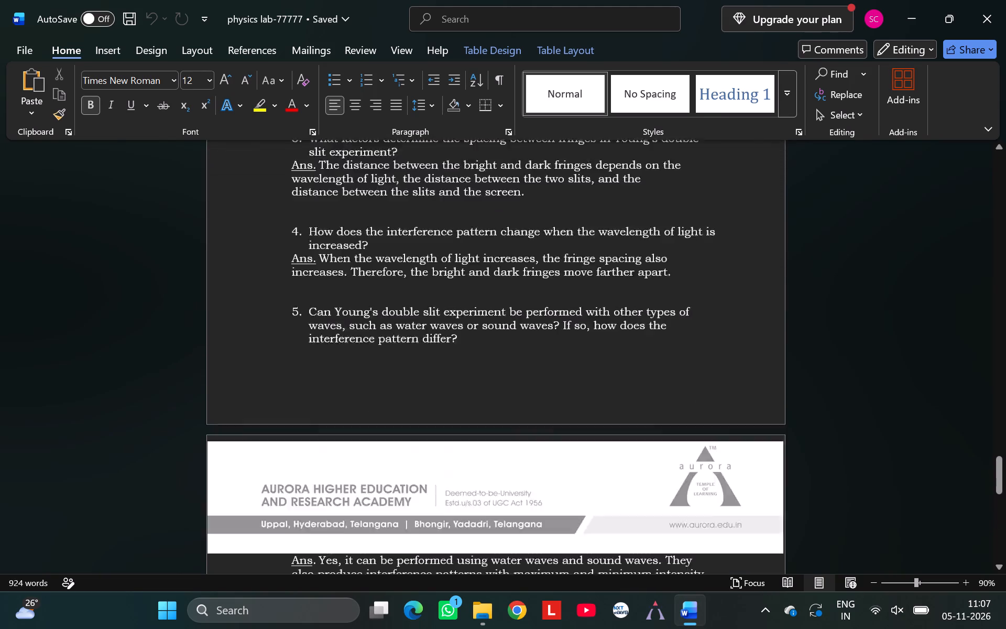
scroll(539, 391, "up", 4)
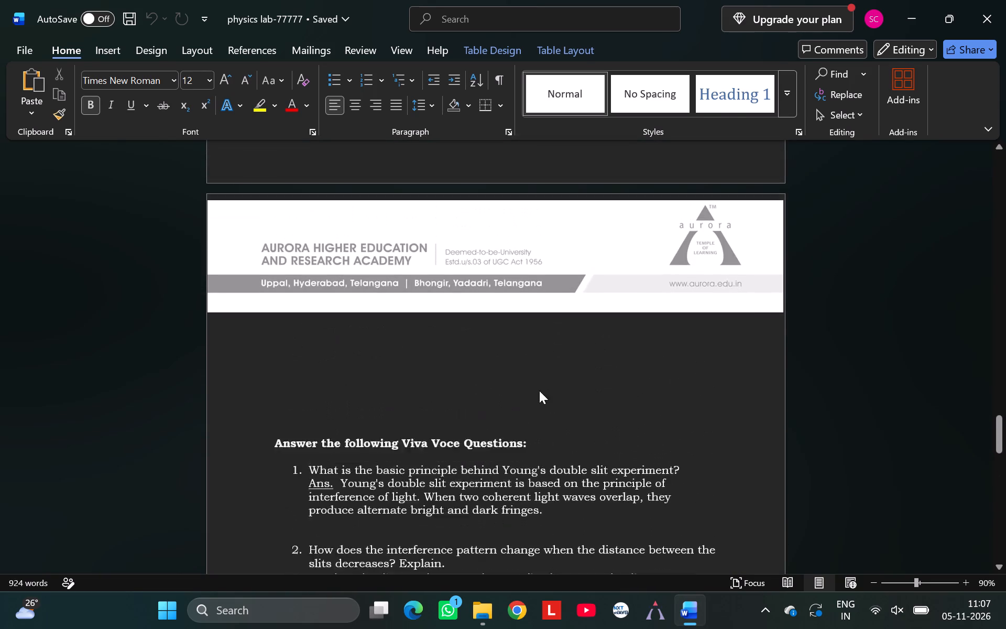
Delete the empty line directly above the heading "Answer the following Viva Voce Questions:".
left_click(263, 490)
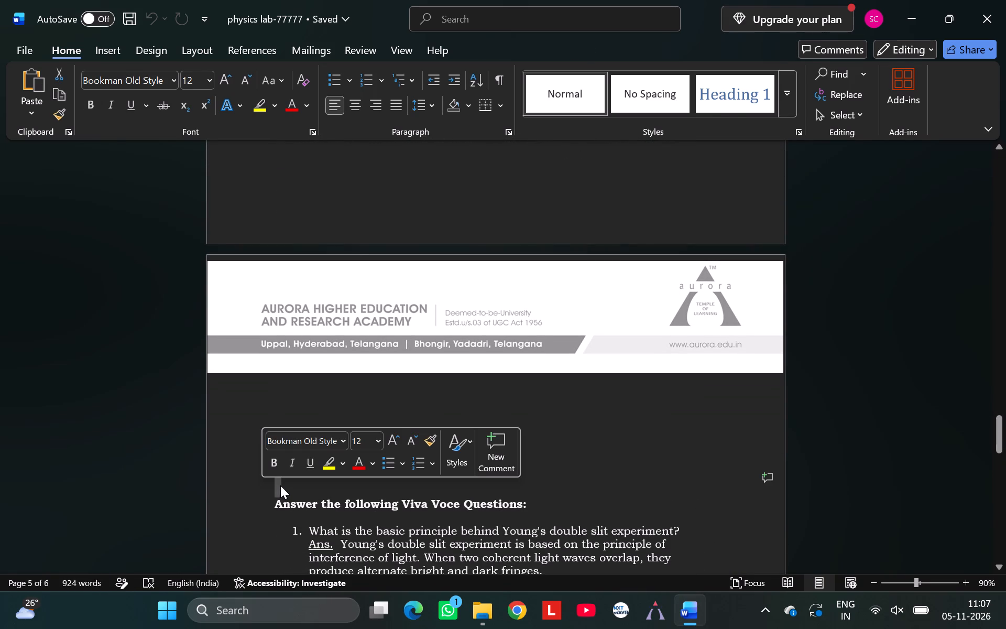
key("BackSpace")
Check the layout of the viva voce questions and answers, and save the report.
scroll(280, 485, "down", 4)
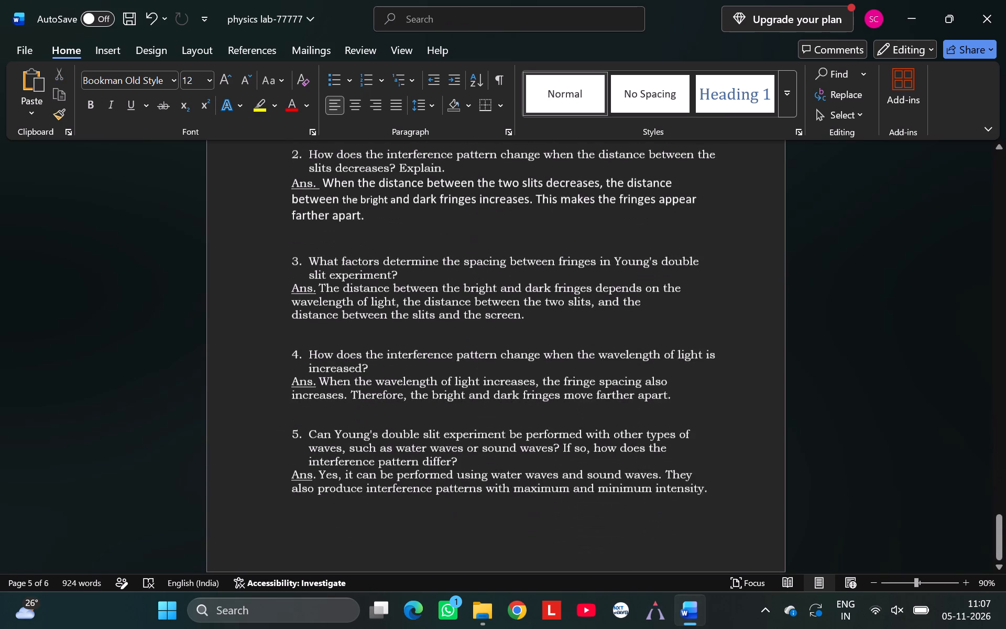
scroll(280, 485, "down", 2)
scroll(280, 485, "up", 3)
scroll(280, 485, "right", 1)
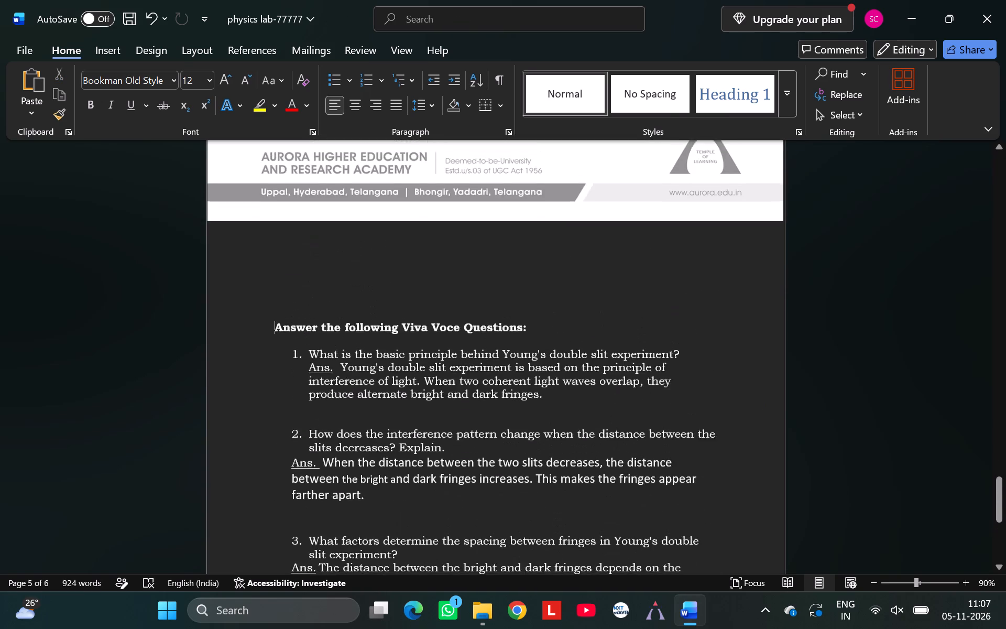
scroll(280, 485, "right", 1)
scroll(280, 485, "down", 3)
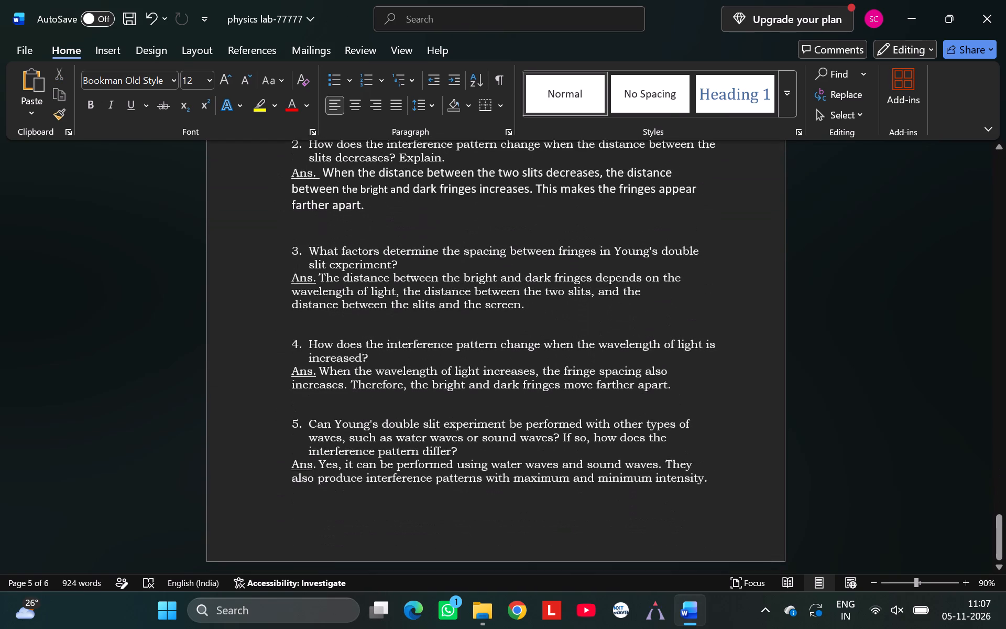
scroll(280, 485, "down", 2)
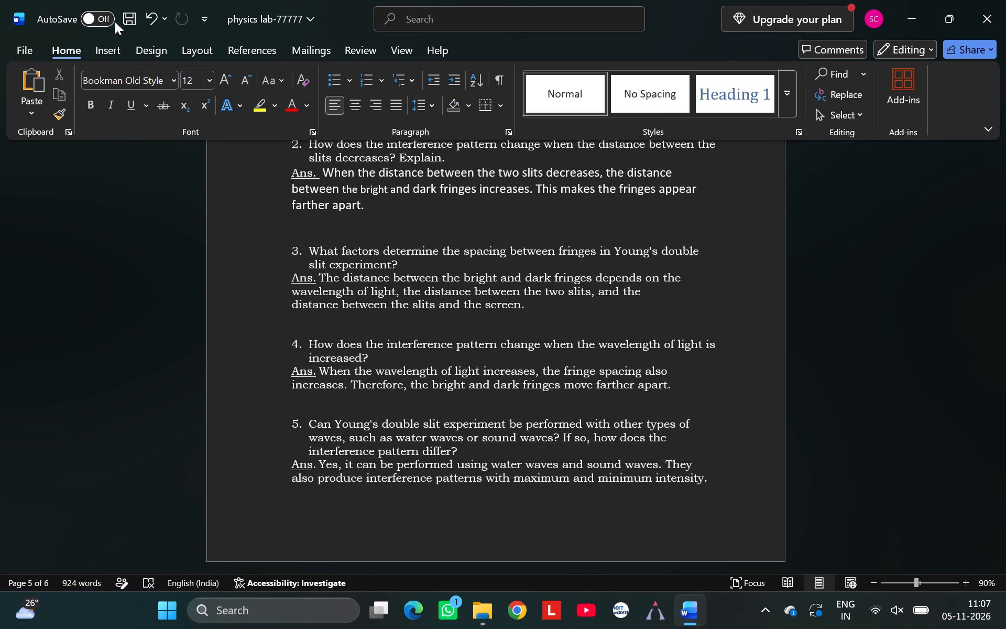
left_click(127, 18)
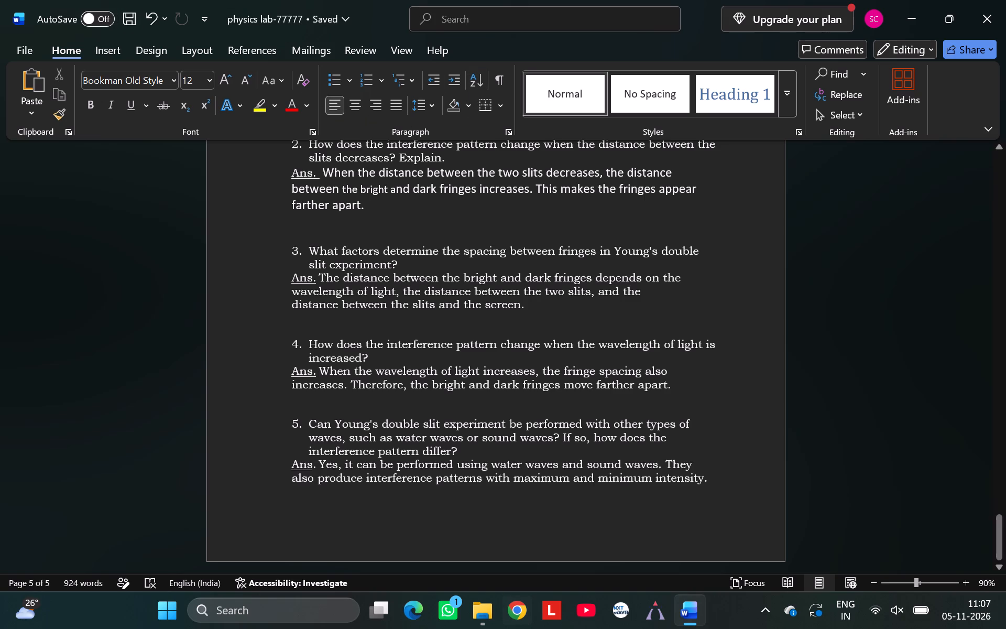
Switch to File Explorer and open physics lab-77777 from the recent files.
left_click(485, 612)
scroll(510, 461, "down", 1)
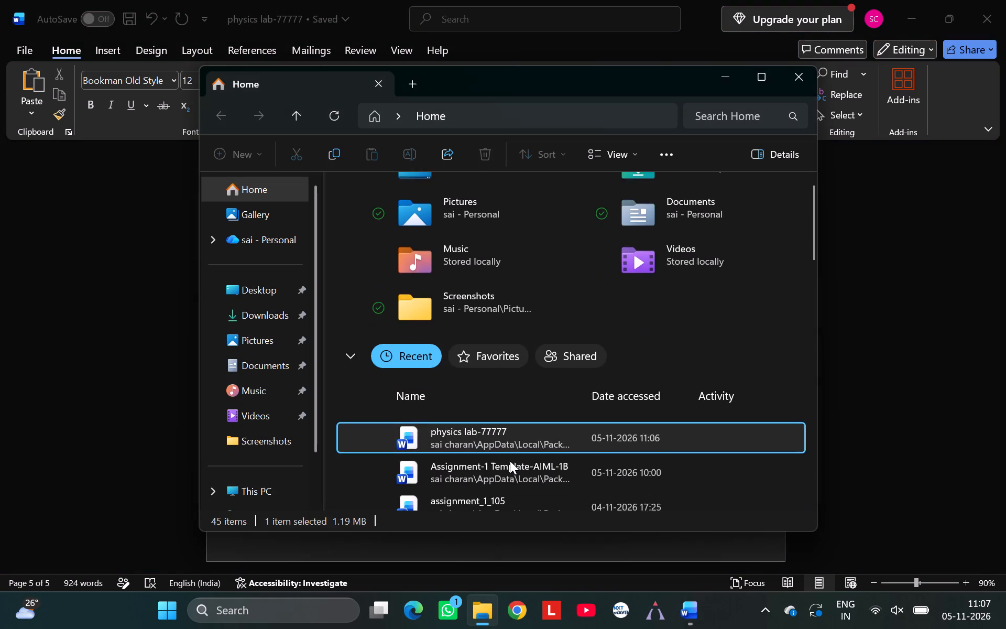
scroll(510, 461, "down", 1)
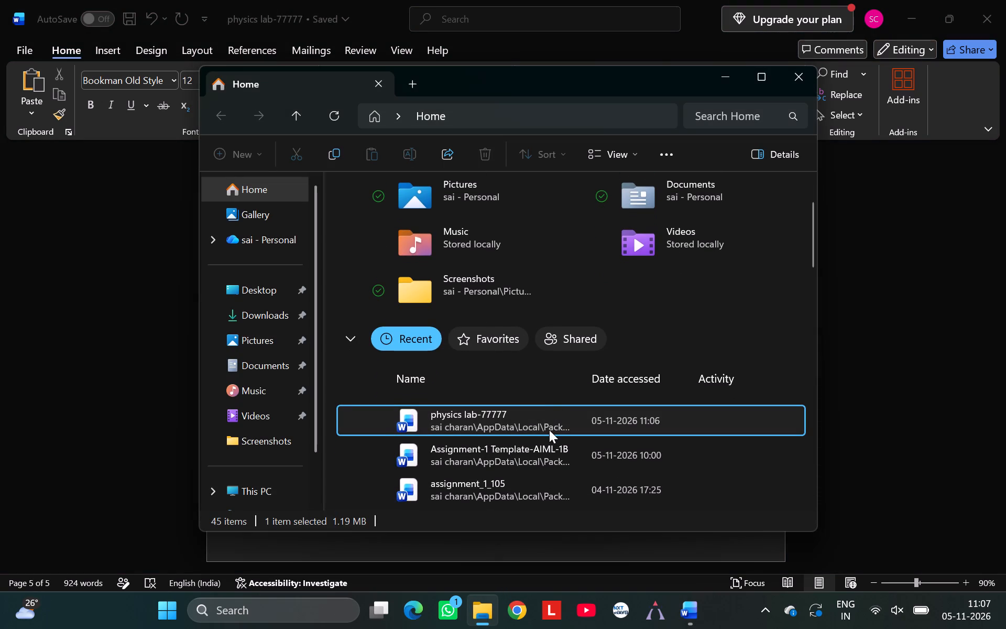
scroll(549, 430, "up", 8)
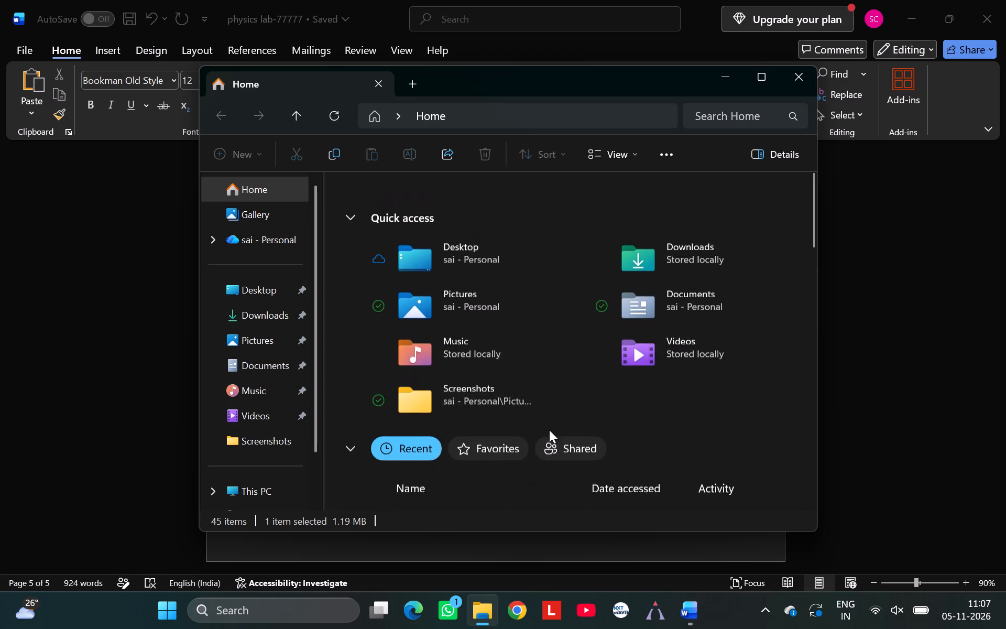
scroll(549, 430, "up", 3)
scroll(549, 430, "down", 1)
double_click(579, 387)
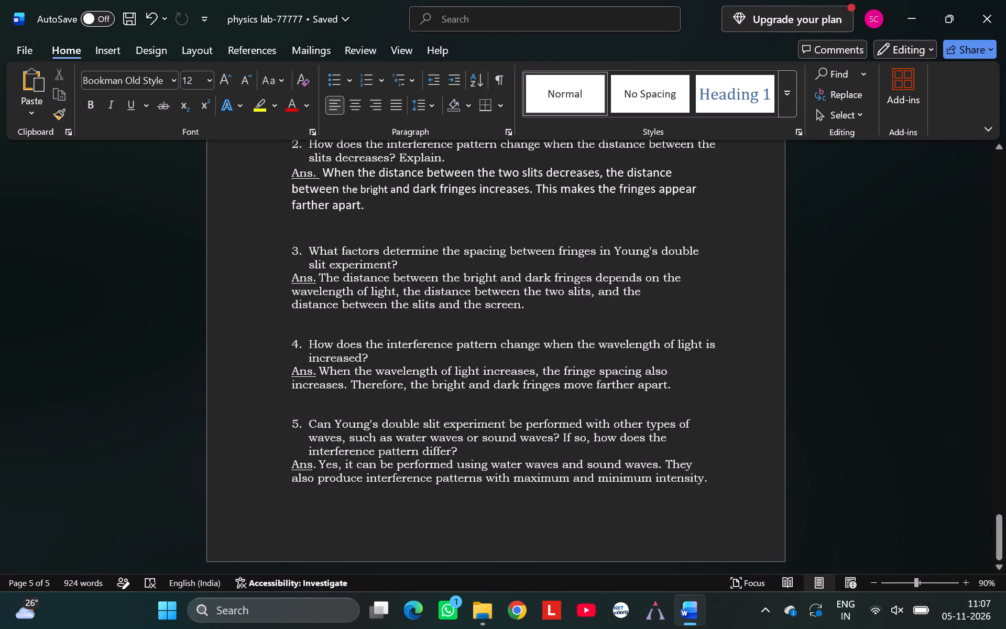
Close the physics lab-77777 document in Word.
left_click(1005, 0)
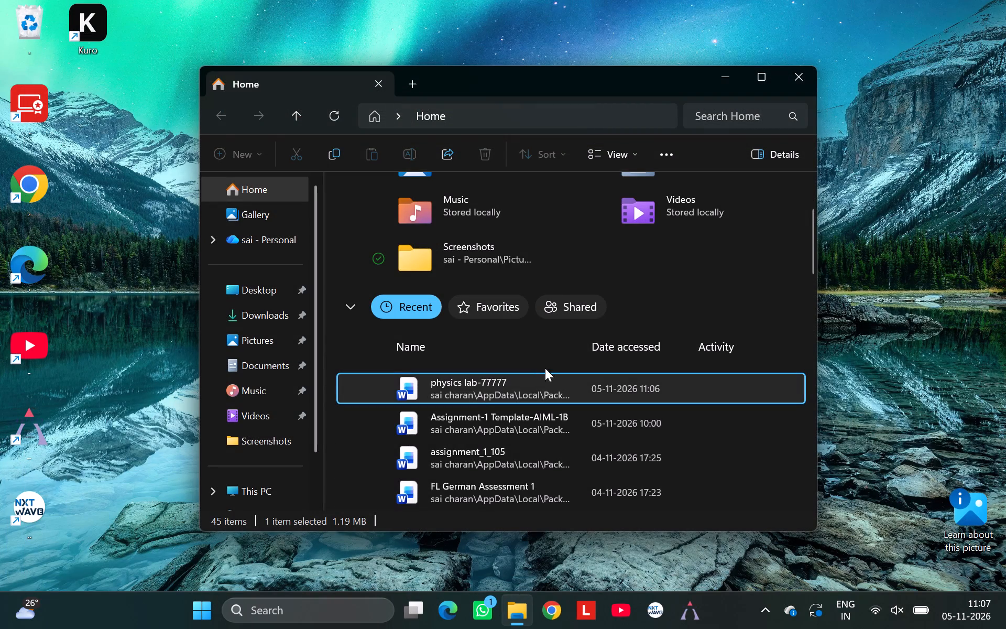
Refresh File Explorer's Home view and reopen physics lab-77777 from the recent files.
scroll(549, 382, "up", 6)
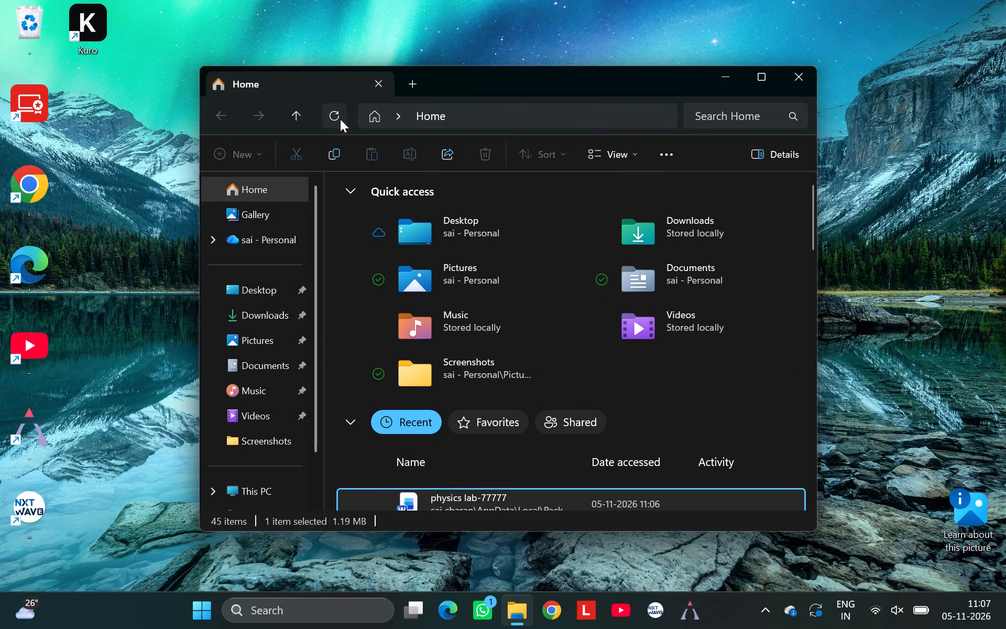
left_click(340, 119)
scroll(510, 278, "down", 1)
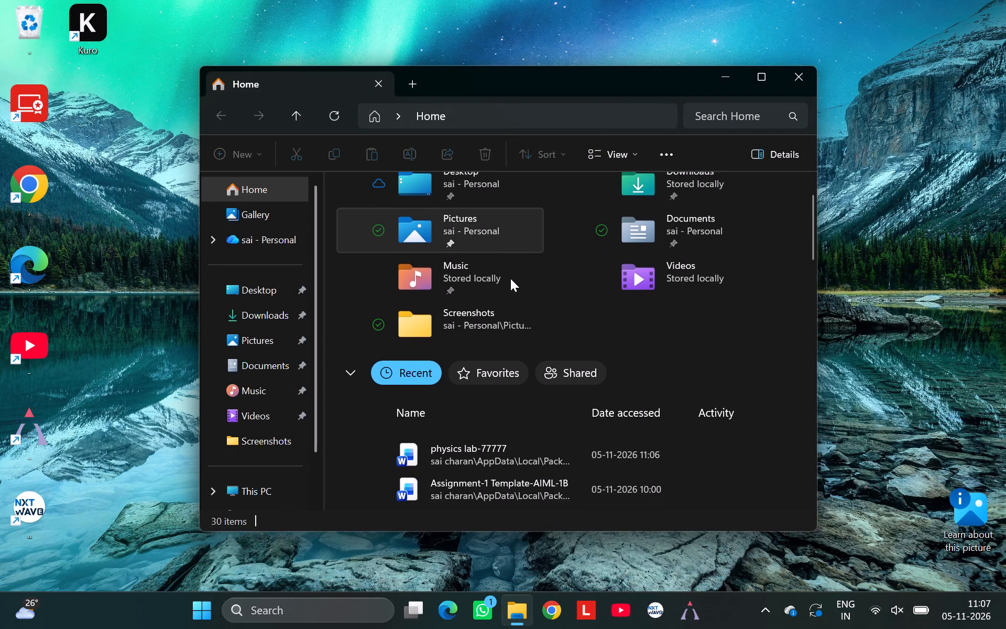
scroll(510, 278, "down", 1)
double_click(496, 455)
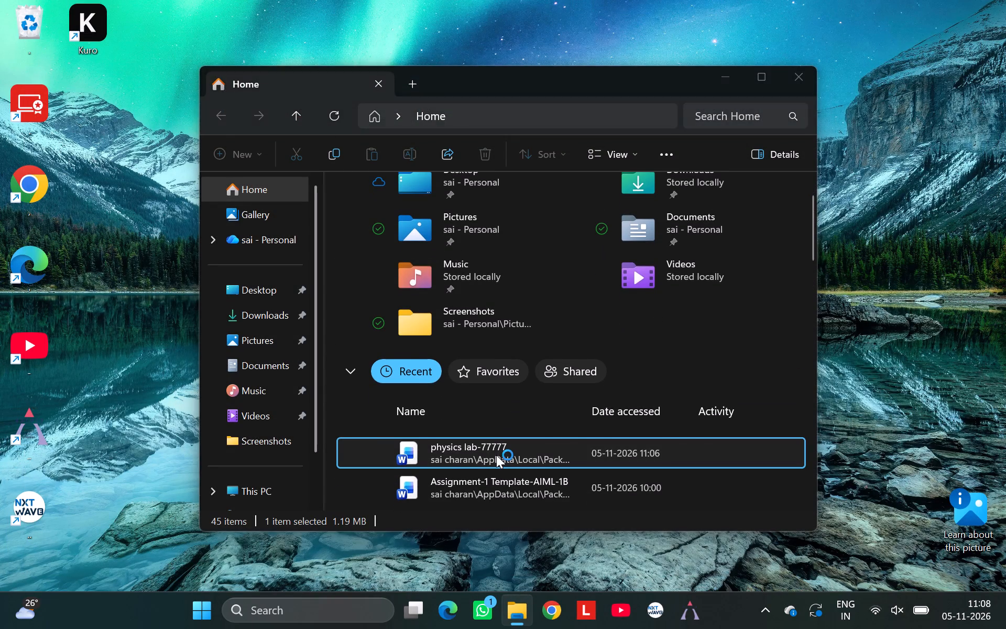
Check the saved report through to its last page and close the document.
scroll(496, 455, "down", 18)
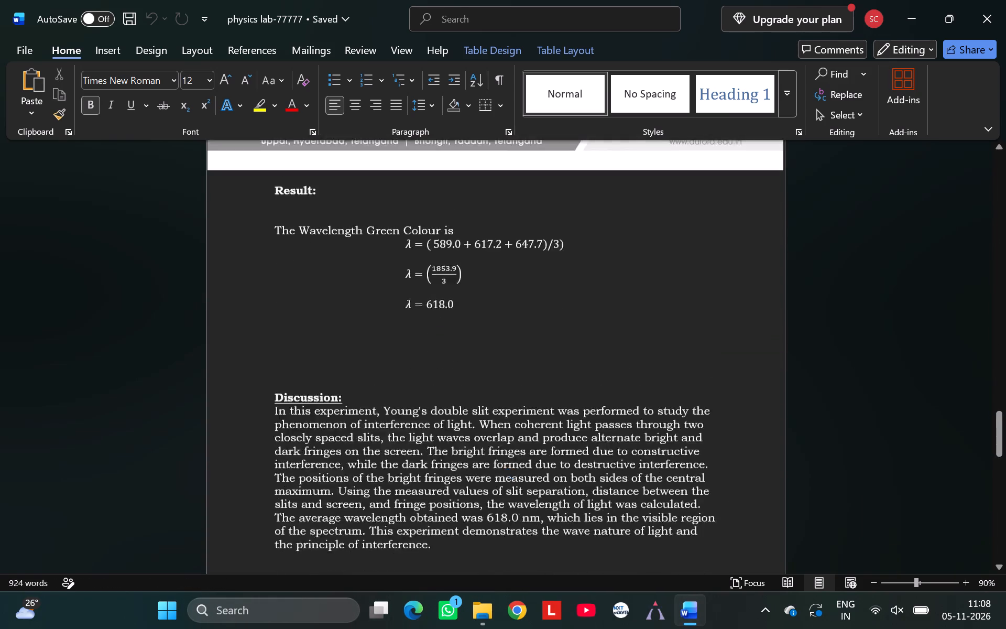
scroll(496, 455, "down", 5)
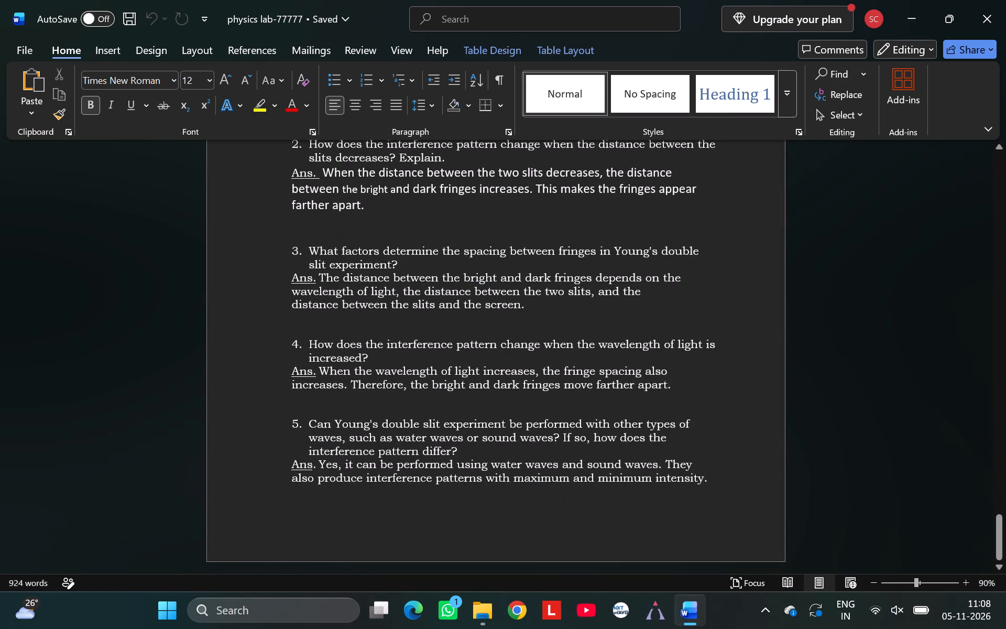
left_click(1005, 0)
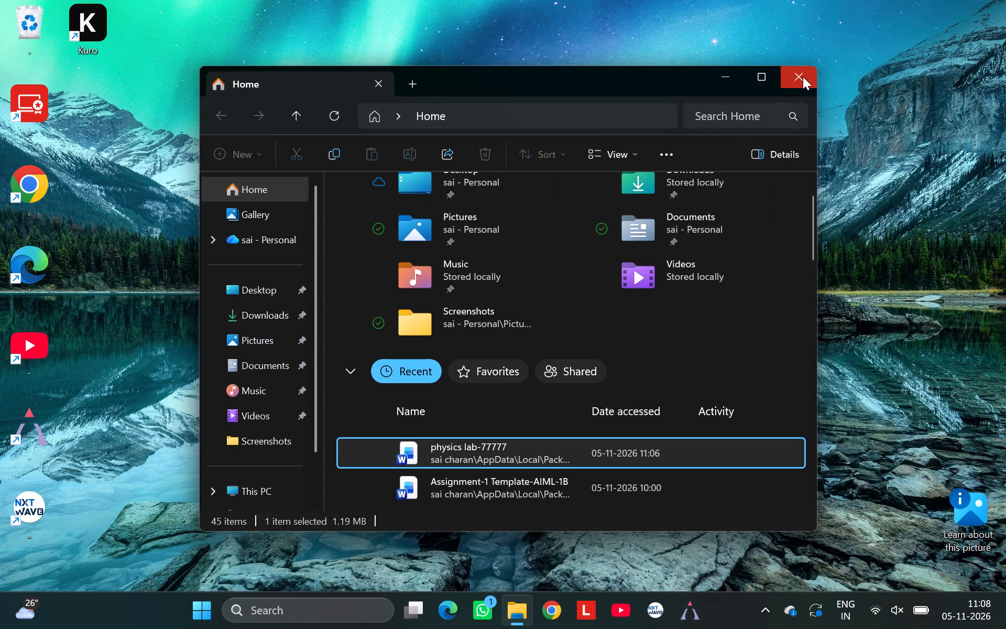
Close File Explorer.
left_click(803, 77)
Open the NxtWave app.
left_click(647, 601)
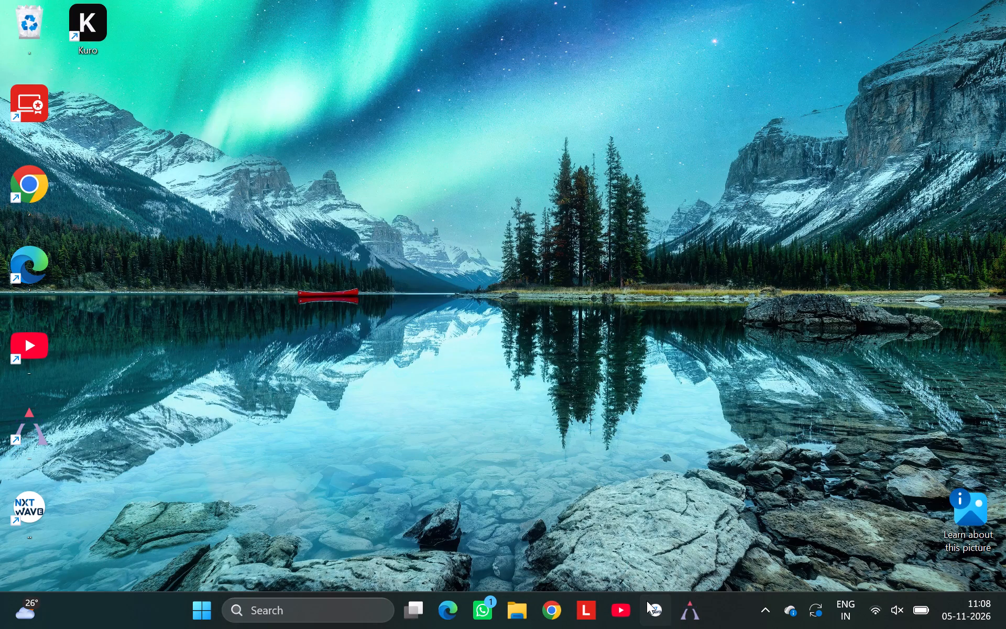